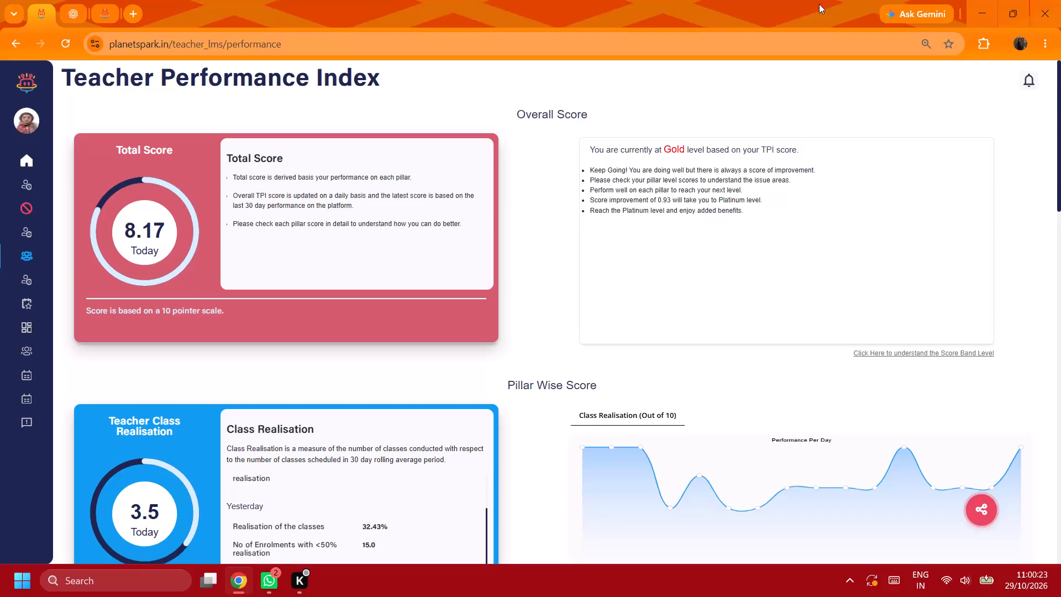
Review the pillar-wise scores on the Teacher Performance Index page, covering class realisation, rescheduling and compliance.
{"action": "scroll", "coordinate": [527, 271], "scroll_direction": "down", "scroll_amount": 2}
{"action": "scroll", "coordinate": [340, 369], "scroll_direction": "down", "scroll_amount": 3}
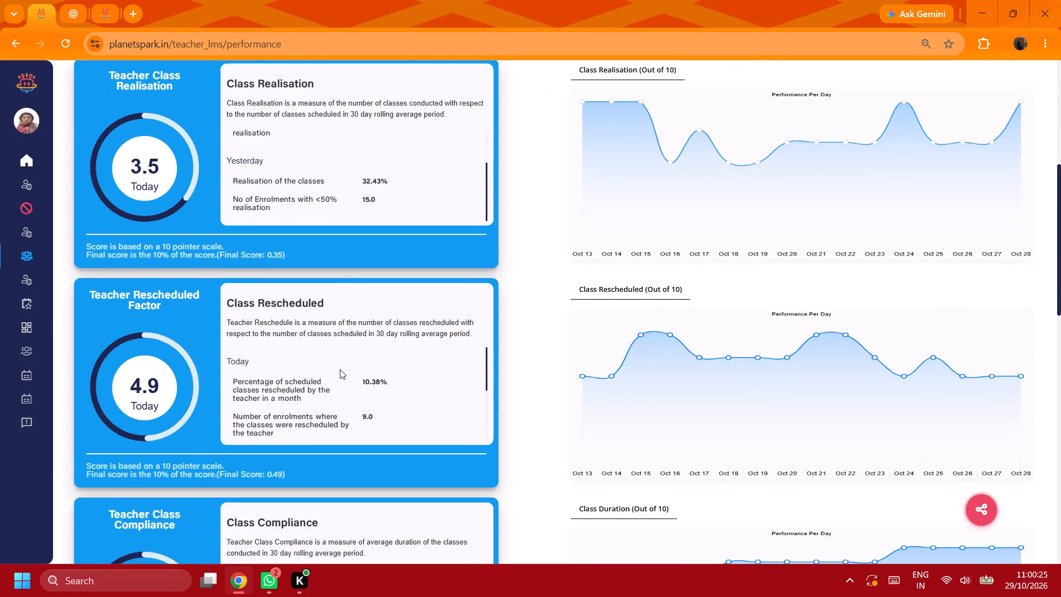
{"action": "scroll", "coordinate": [340, 369], "scroll_direction": "down", "scroll_amount": 4}
{"action": "scroll", "coordinate": [321, 495], "scroll_direction": "down", "scroll_amount": 2}
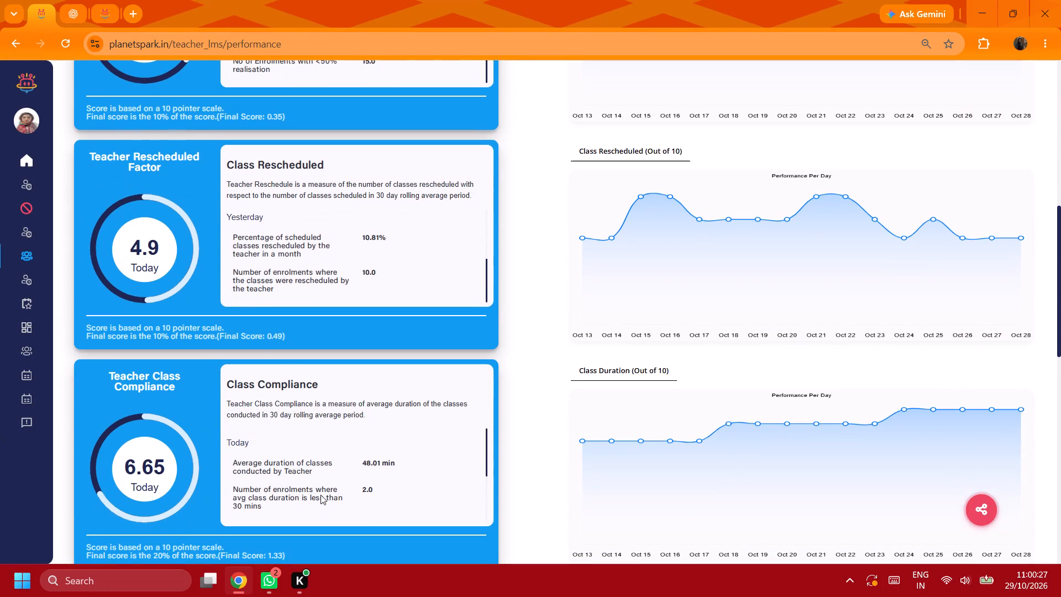
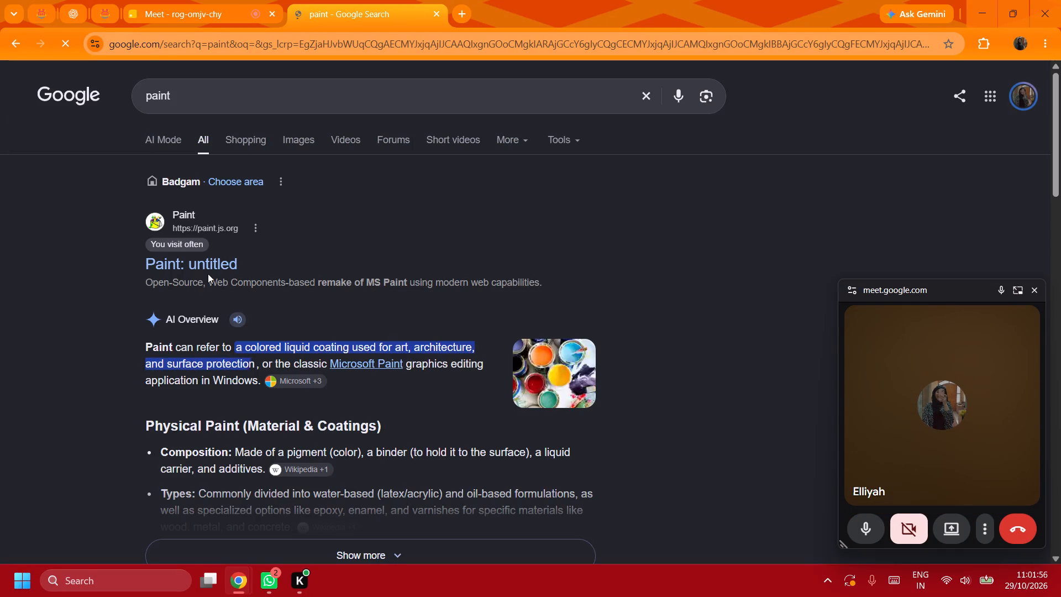
Open the paint.js.org drawing site from the Google search results for paint.
{"action": "left_click", "coordinate": [208, 274]}
{"action": "left_click", "coordinate": [206, 270]}
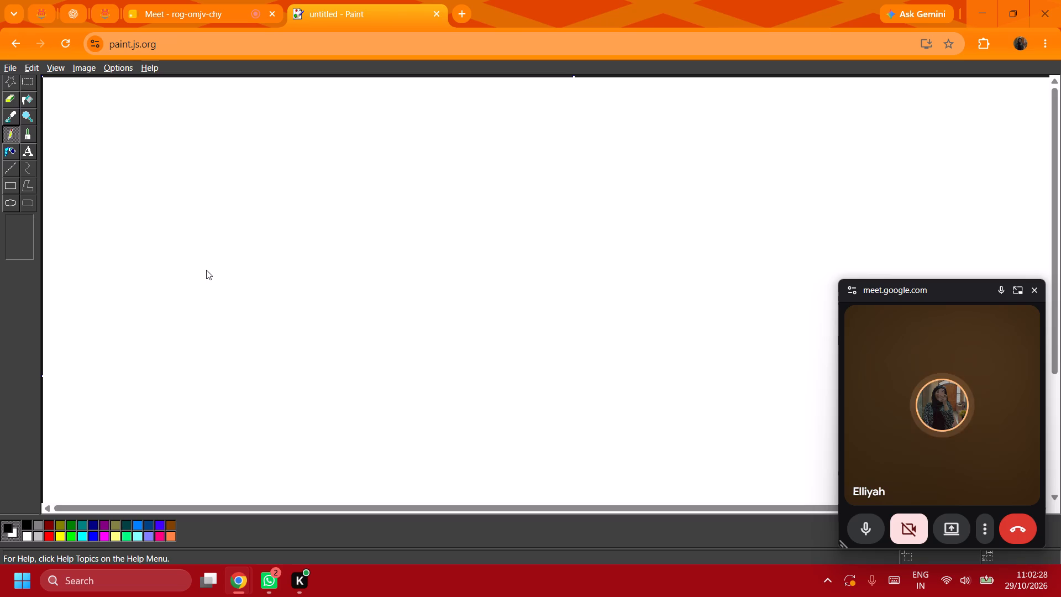
Switch to the PlanetSpark teacher portal, dismiss the feedback notice and open the Demo Requests page under Demo Management.
{"action": "left_click", "coordinate": [40, 19]}
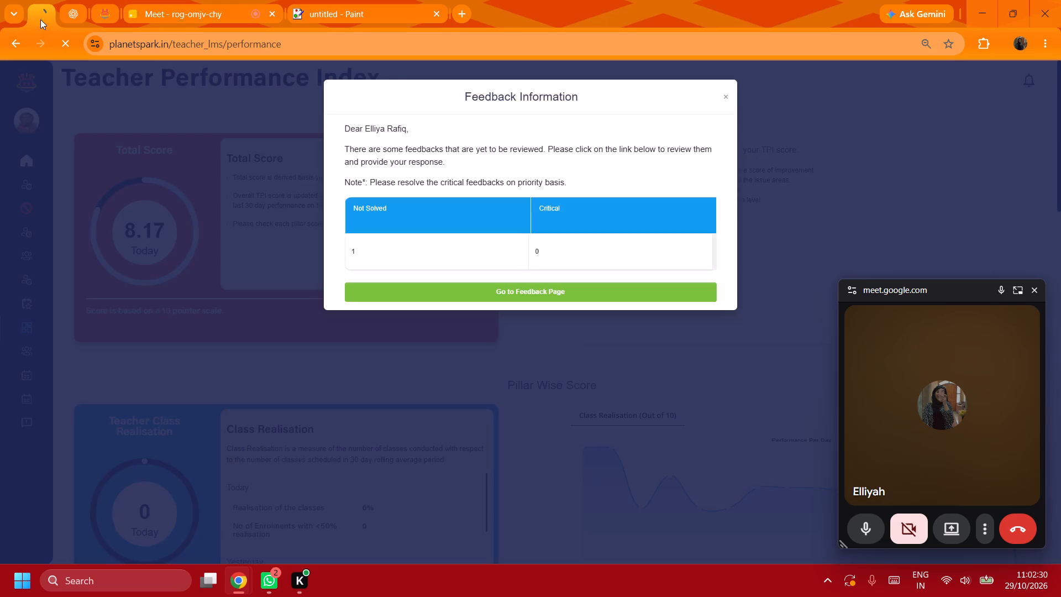
{"action": "left_click", "coordinate": [722, 107]}
{"action": "scroll", "coordinate": [224, 275], "scroll_direction": "down", "scroll_amount": 4}
{"action": "scroll", "coordinate": [271, 321], "scroll_direction": "down", "scroll_amount": 5}
{"action": "left_click", "coordinate": [62, 254]}
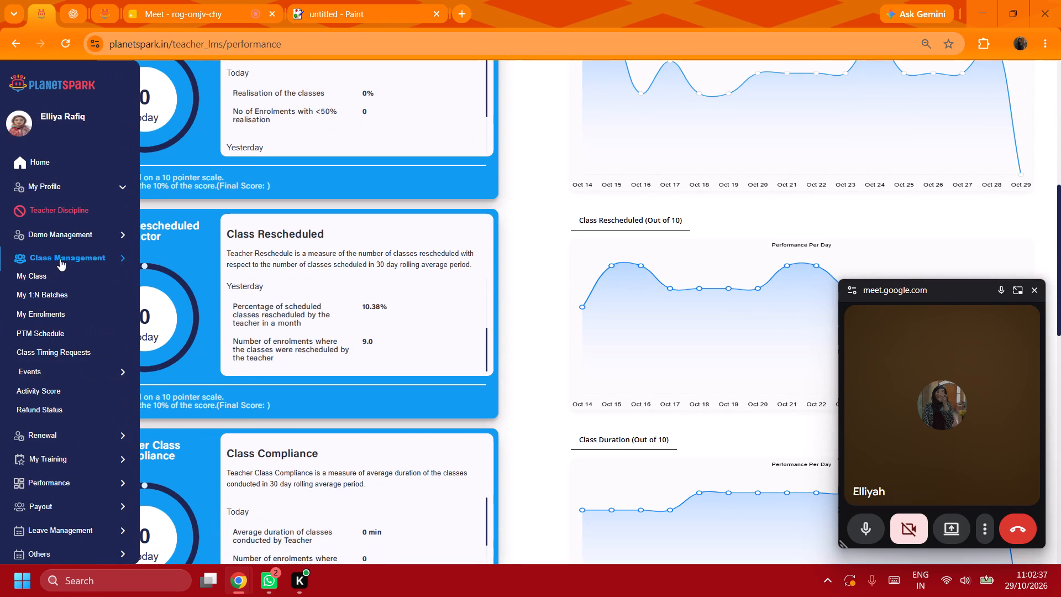
{"action": "left_click", "coordinate": [49, 232]}
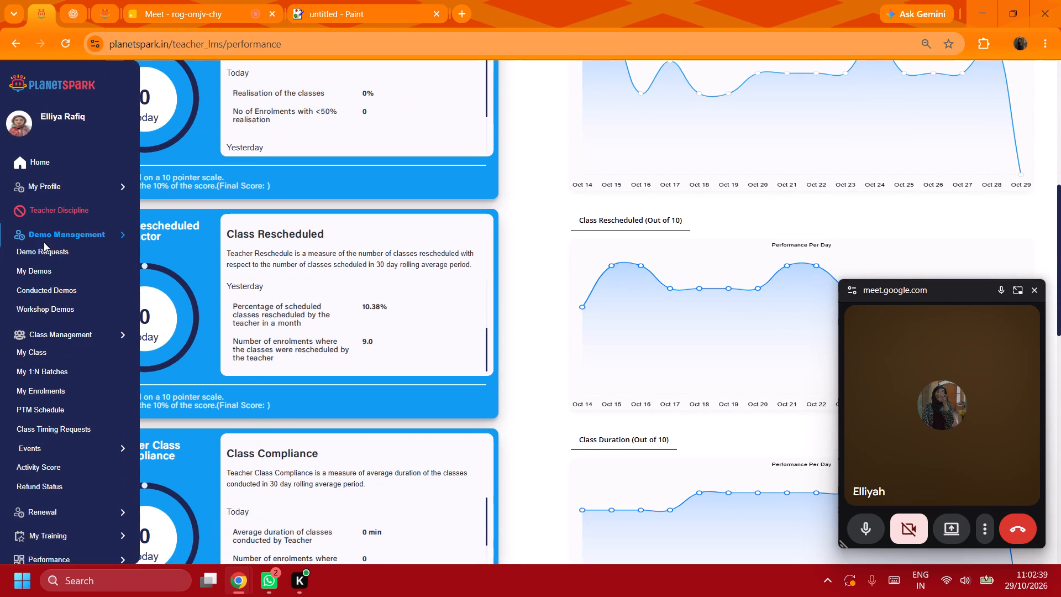
{"action": "left_click", "coordinate": [36, 251]}
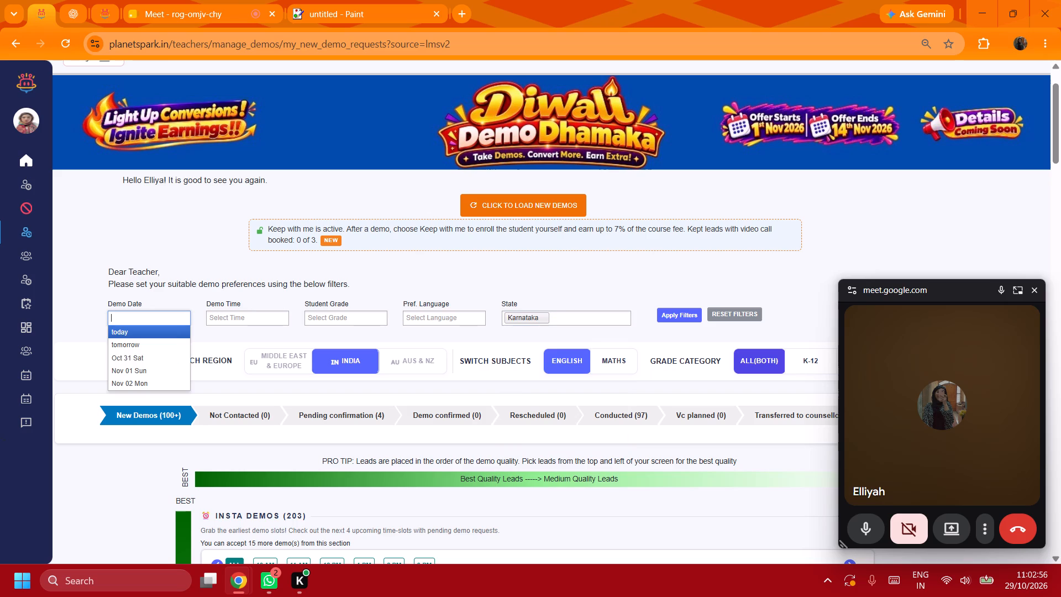
{"action": "left_click", "coordinate": [170, 336]}
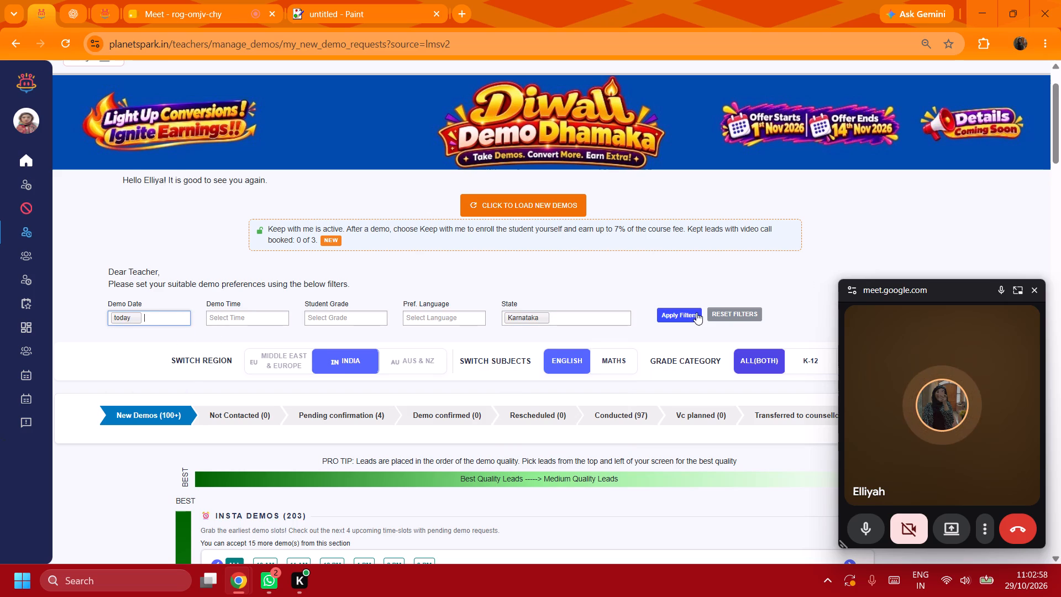
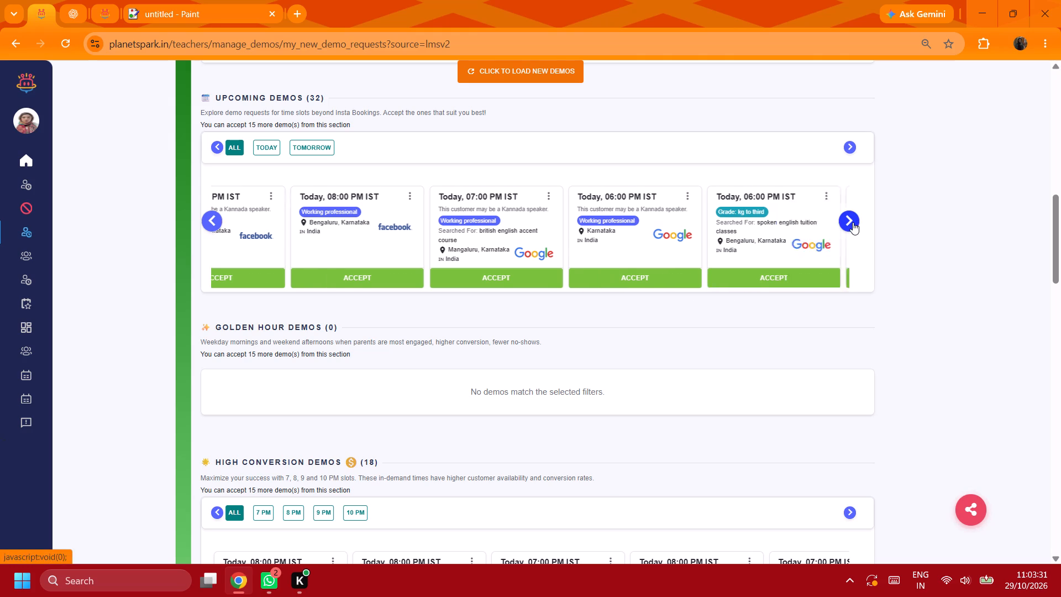
Look through the requests in the Upcoming Demos and High Conversion Demos sections for a suitable demo.
{"action": "left_click", "coordinate": [853, 222]}
{"action": "left_click", "coordinate": [853, 222]}
{"action": "left_click", "coordinate": [853, 222]}
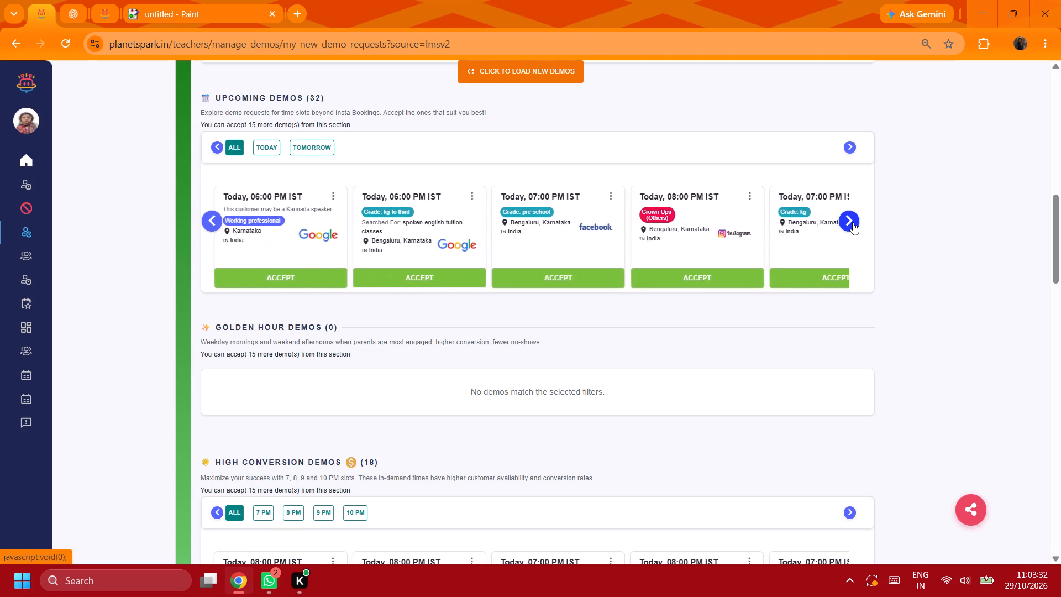
{"action": "left_click", "coordinate": [853, 222]}
{"action": "scroll", "coordinate": [635, 331], "scroll_direction": "down", "scroll_amount": 4}
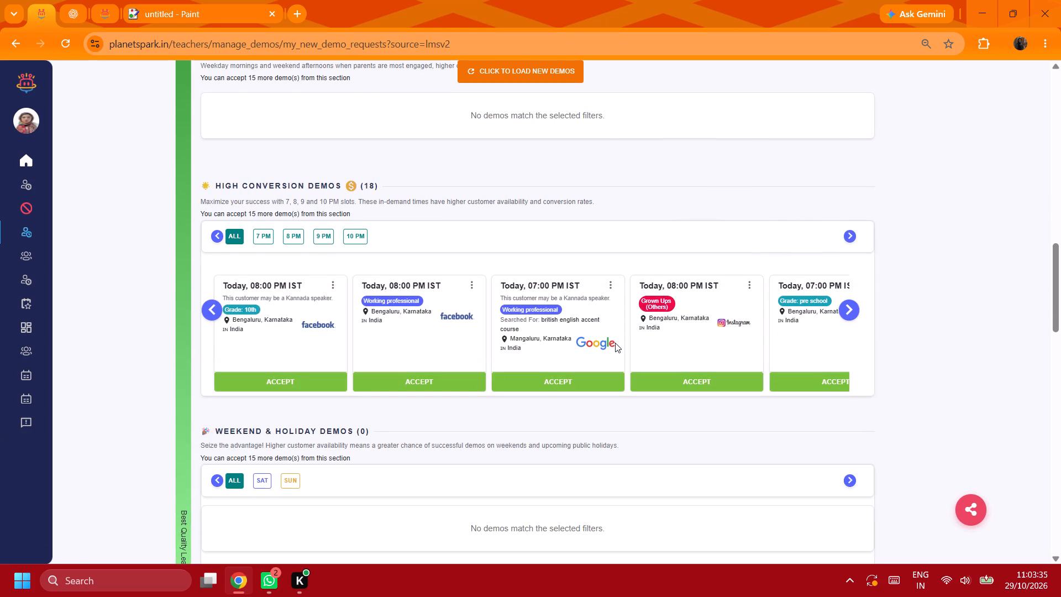
{"action": "scroll", "coordinate": [615, 343], "scroll_direction": "down", "scroll_amount": 7}
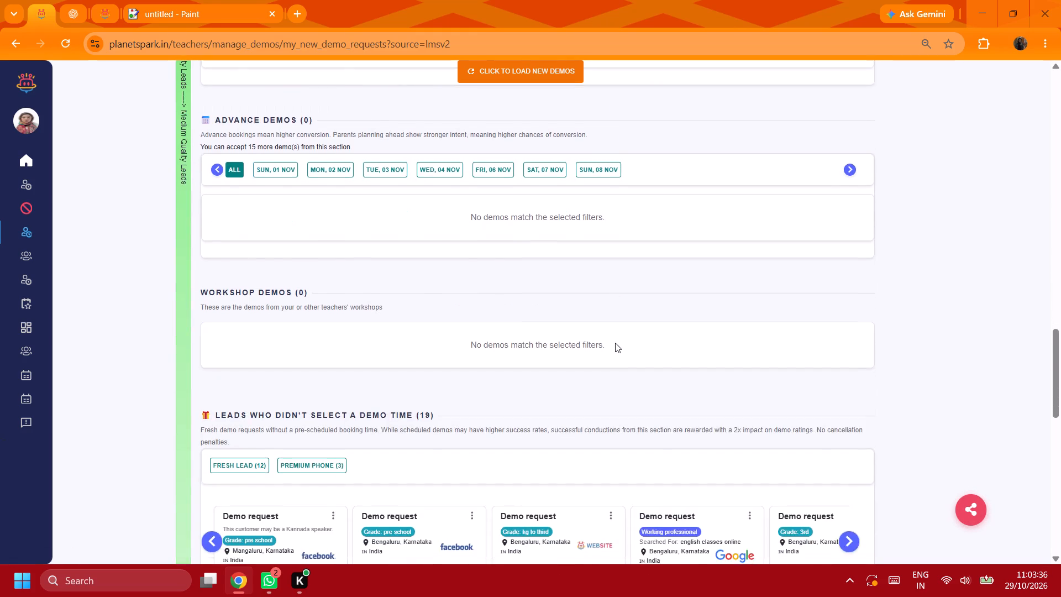
Accept the Grade 7th demo request from Bengaluru, Karnataka in the Leads Who Didn't Select a Demo Time section.
{"action": "scroll", "coordinate": [615, 343], "scroll_direction": "down", "scroll_amount": 3}
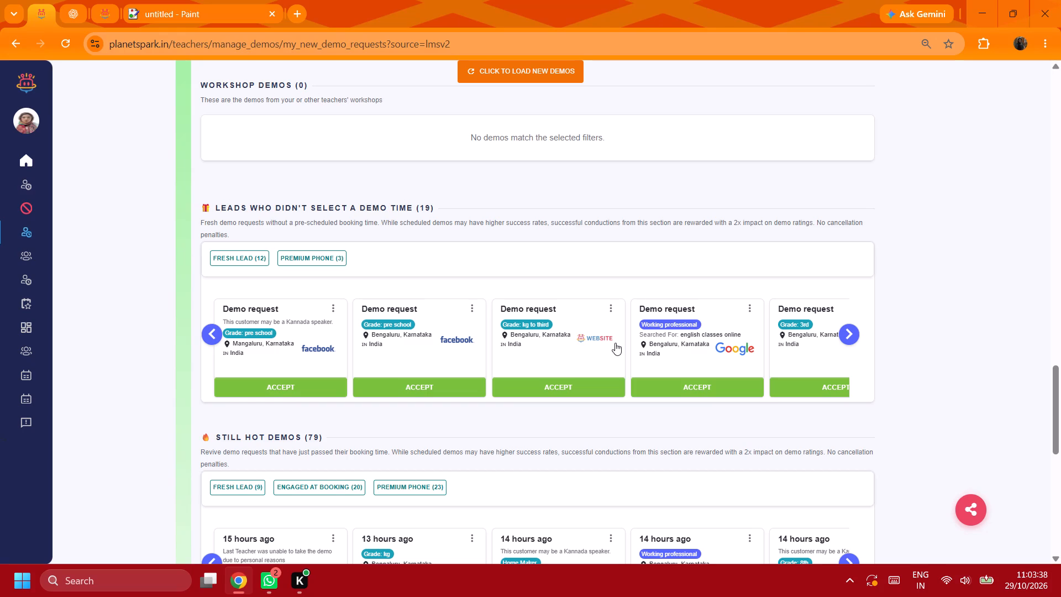
{"action": "left_click", "coordinate": [850, 332]}
{"action": "left_click", "coordinate": [850, 332]}
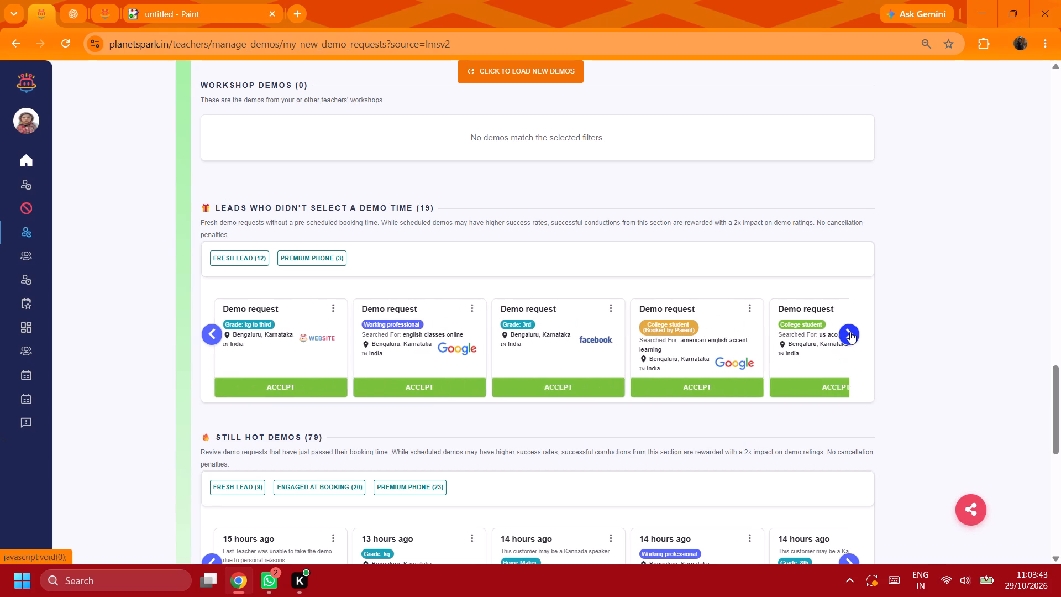
{"action": "left_click", "coordinate": [850, 332]}
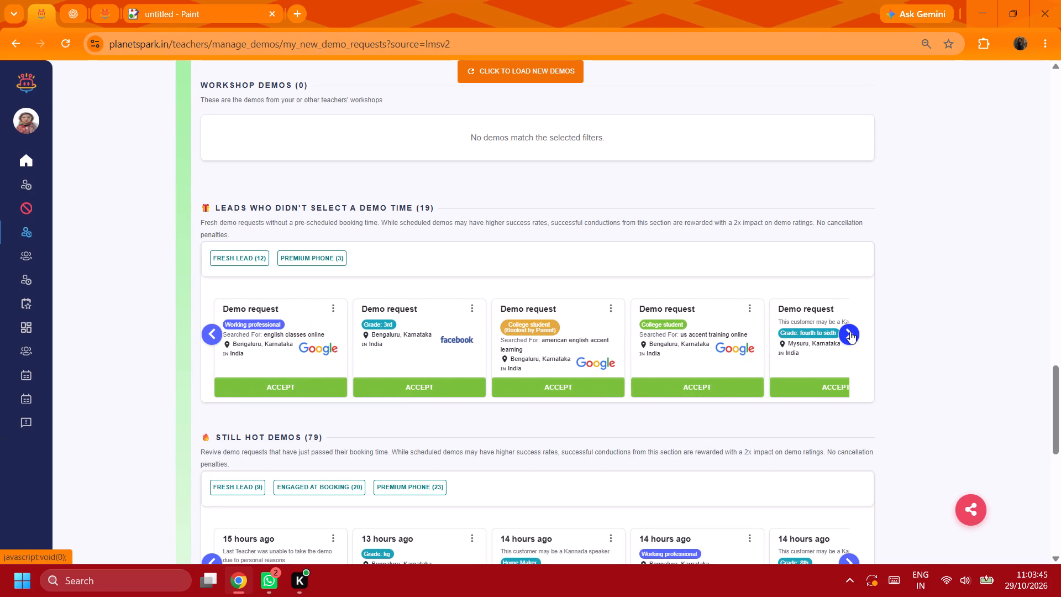
{"action": "left_click", "coordinate": [850, 332]}
{"action": "left_click", "coordinate": [850, 332]}
{"action": "left_click", "coordinate": [850, 332]}
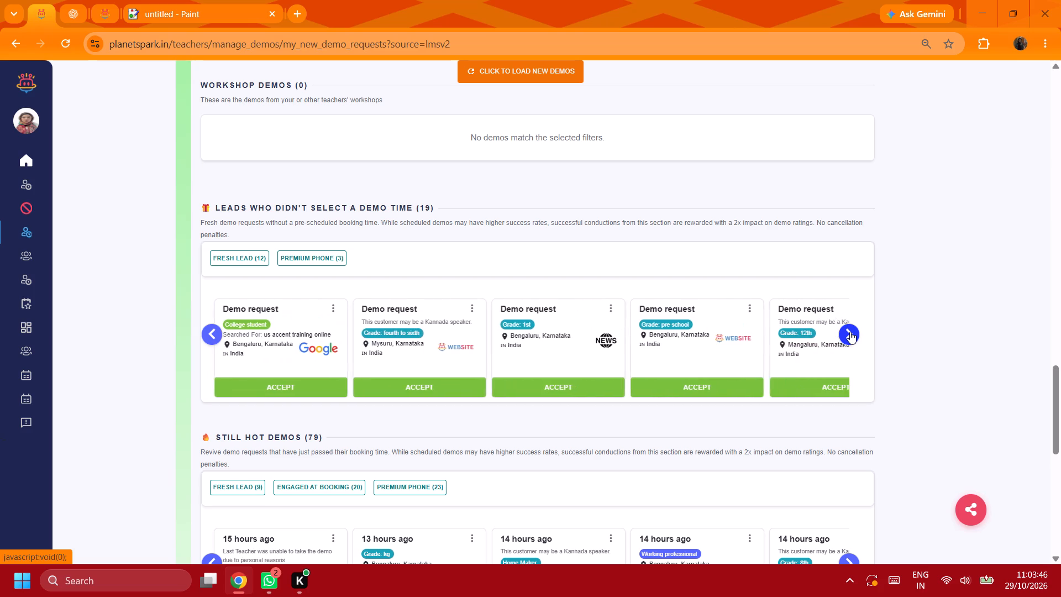
{"action": "left_click", "coordinate": [850, 332]}
{"action": "left_click", "coordinate": [850, 332]}
{"action": "left_click", "coordinate": [850, 332]}
{"action": "left_click", "coordinate": [850, 332]}
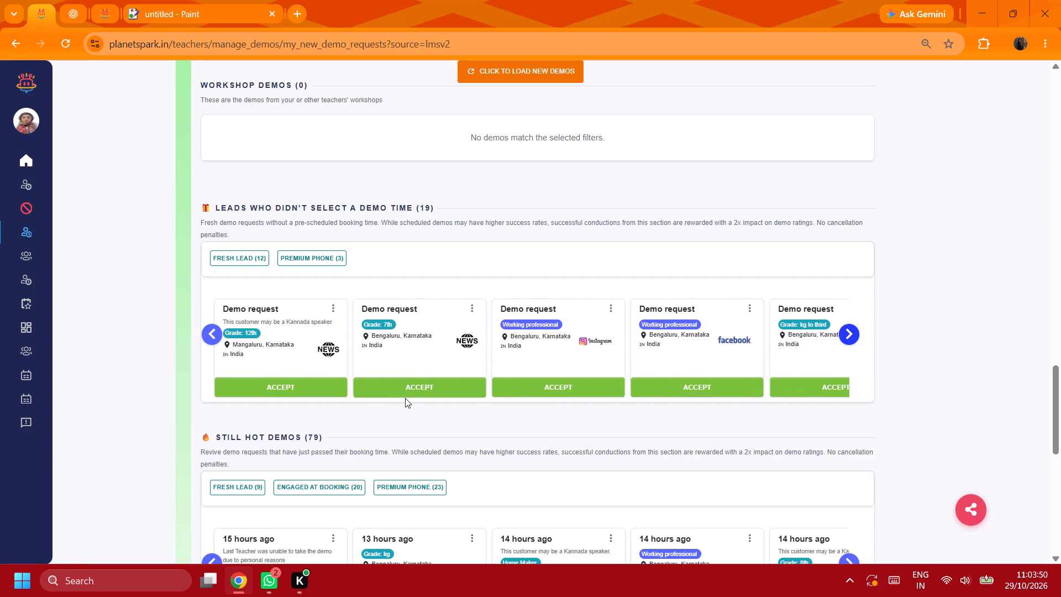
{"action": "left_click", "coordinate": [403, 387]}
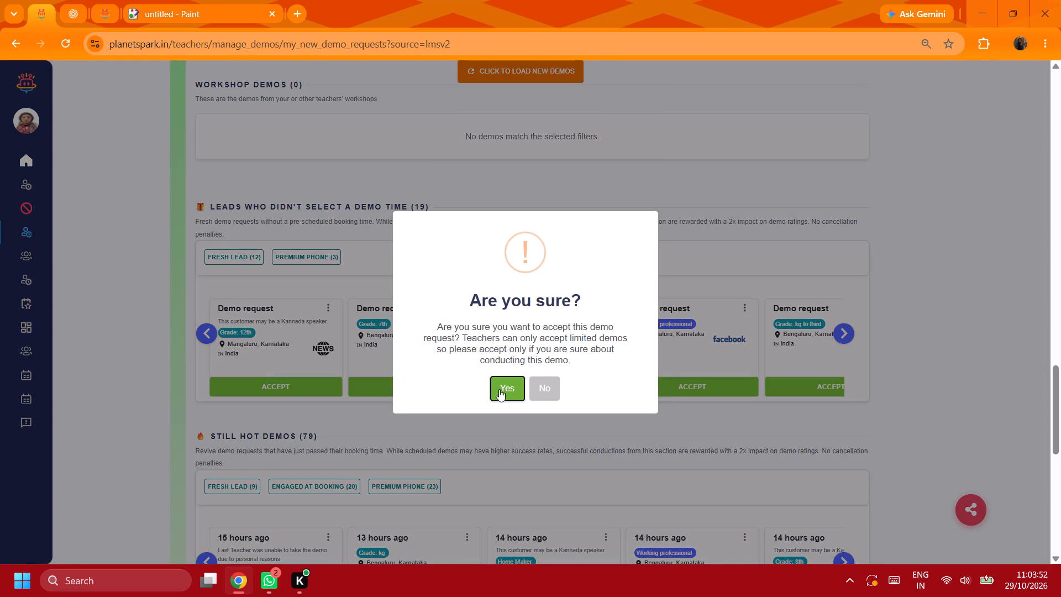
{"action": "left_click", "coordinate": [499, 389]}
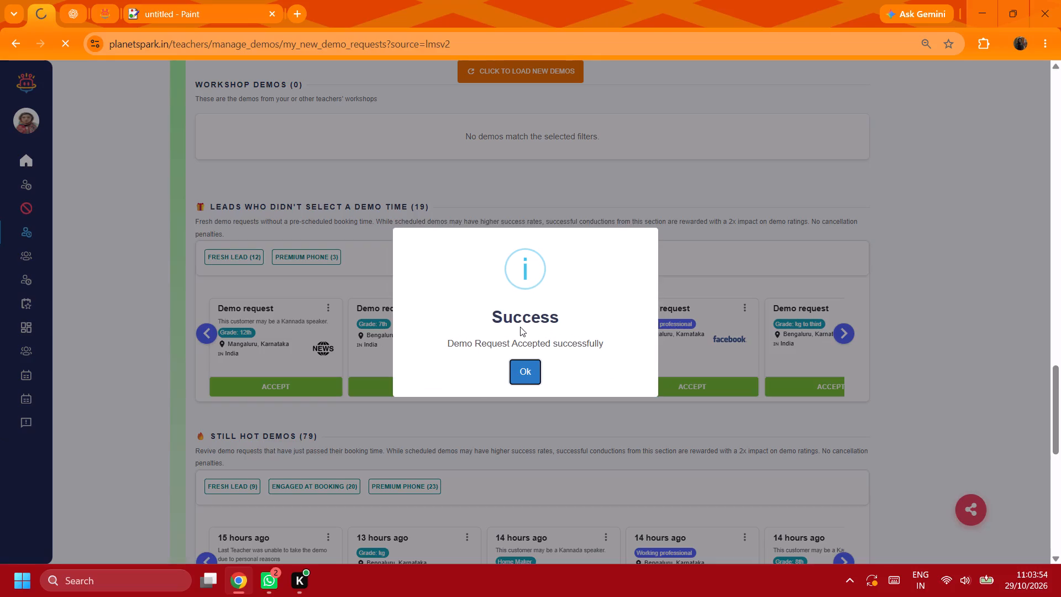
{"action": "left_click", "coordinate": [526, 373]}
Reveal the phone number of the 7th-grade parent's booking in the Pending confirmation list.
{"action": "scroll", "coordinate": [526, 373], "scroll_direction": "down", "scroll_amount": 2}
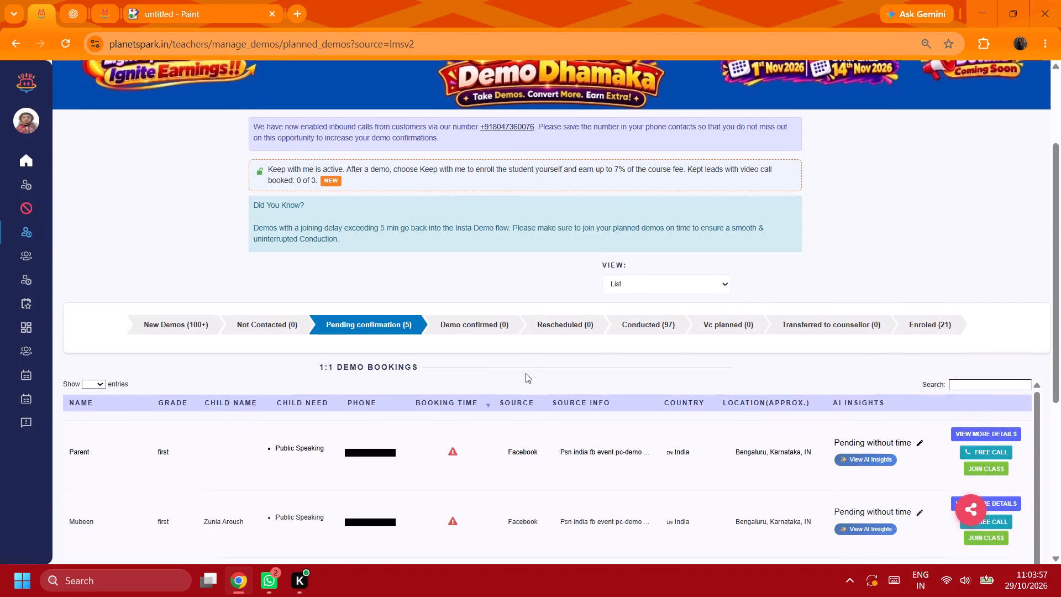
{"action": "scroll", "coordinate": [526, 373], "scroll_direction": "down", "scroll_amount": 5}
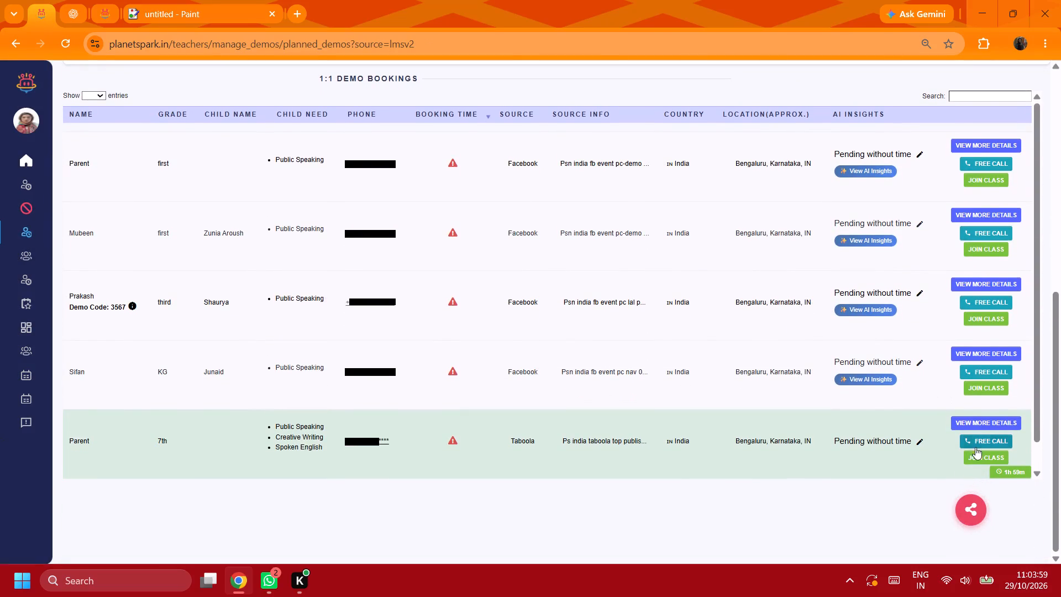
{"action": "left_click", "coordinate": [971, 439]}
{"action": "left_click", "coordinate": [496, 200]}
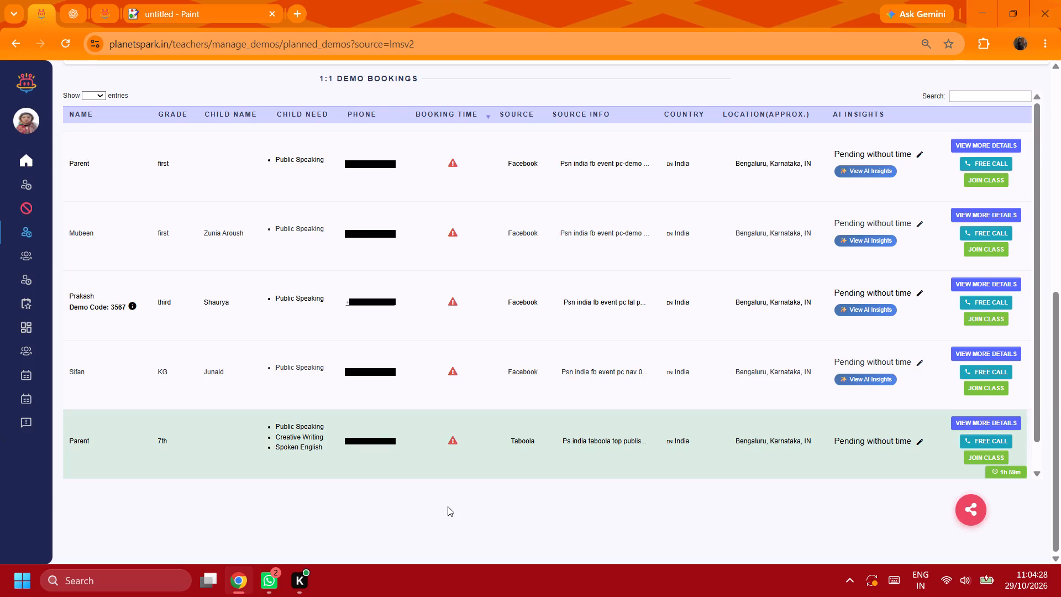
Return to the new demo requests and examine the cards in the Still Hot Demos and Priority Fresh Leads sections.
{"action": "left_click", "coordinate": [15, 43]}
{"action": "scroll", "coordinate": [472, 404], "scroll_direction": "down", "scroll_amount": 2}
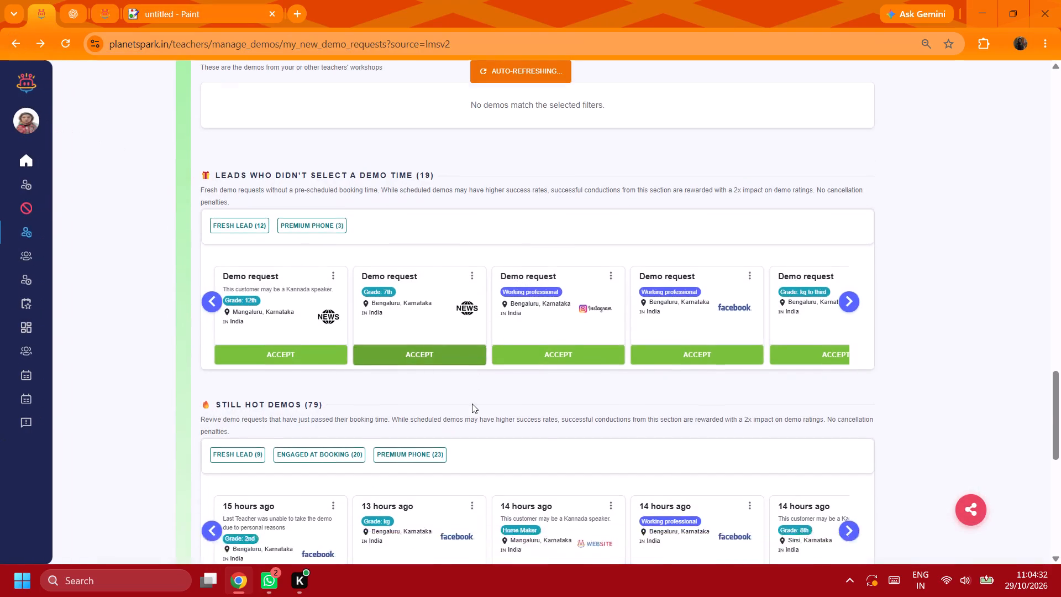
{"action": "scroll", "coordinate": [472, 404], "scroll_direction": "down", "scroll_amount": 2}
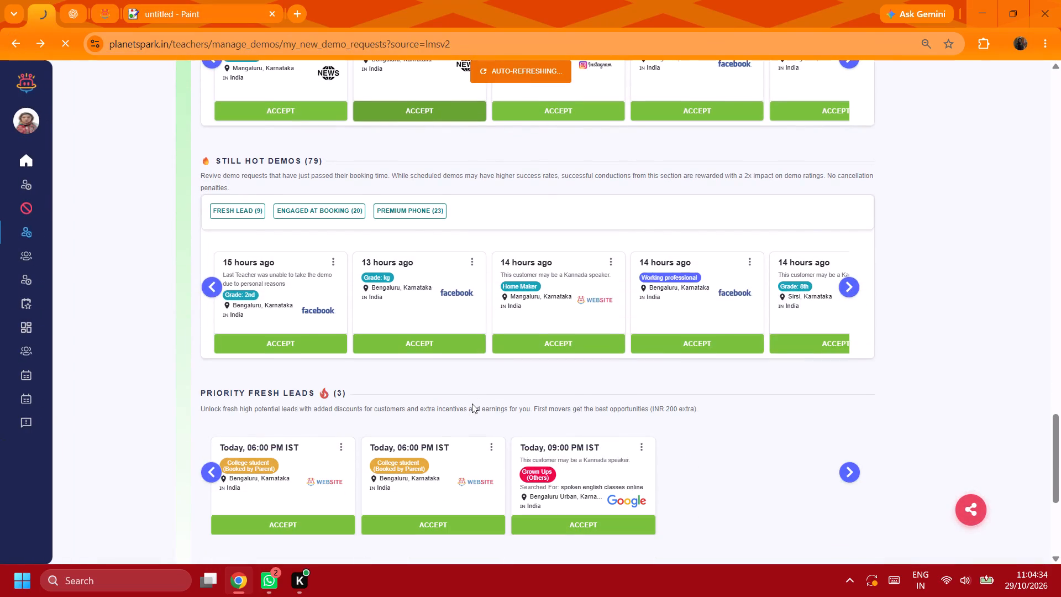
{"action": "scroll", "coordinate": [711, 459], "scroll_direction": "down", "scroll_amount": 1}
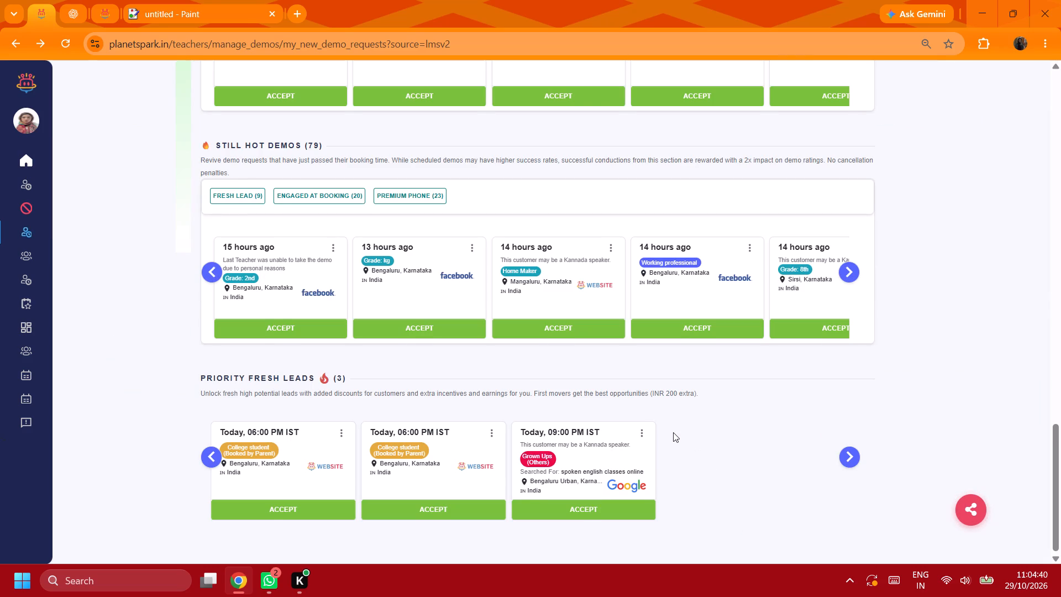
{"action": "scroll", "coordinate": [673, 432], "scroll_direction": "down", "scroll_amount": 2}
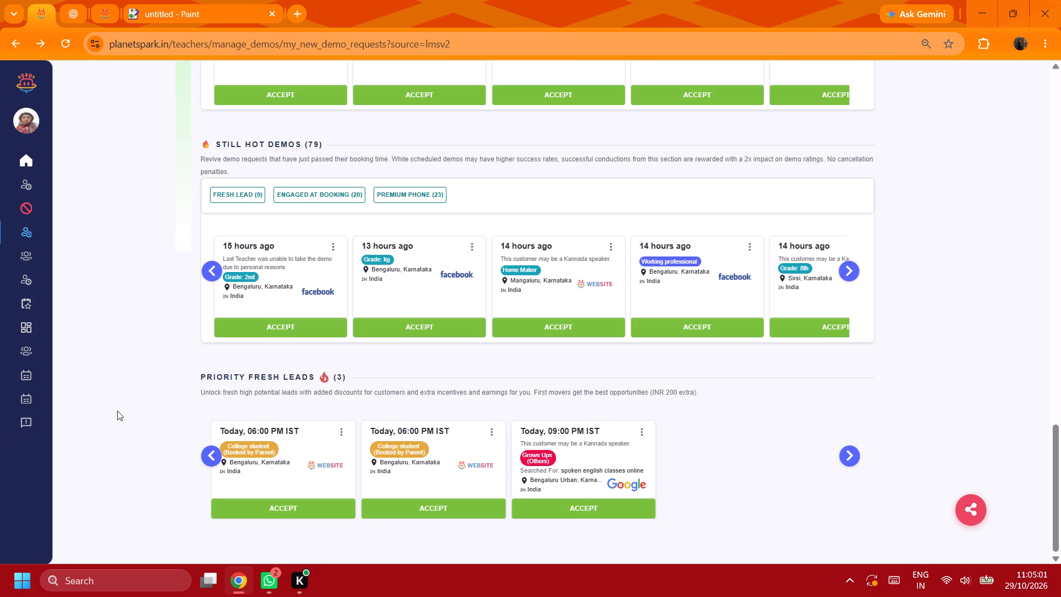
{"action": "scroll", "coordinate": [117, 411], "scroll_direction": "down", "scroll_amount": 4}
{"action": "scroll", "coordinate": [736, 483], "scroll_direction": "down", "scroll_amount": 3}
Browse through the Still Hot Demos requests, checking each card's grade, location and booking age.
{"action": "left_click", "coordinate": [850, 271]}
{"action": "left_click", "coordinate": [850, 271]}
{"action": "left_click", "coordinate": [850, 271]}
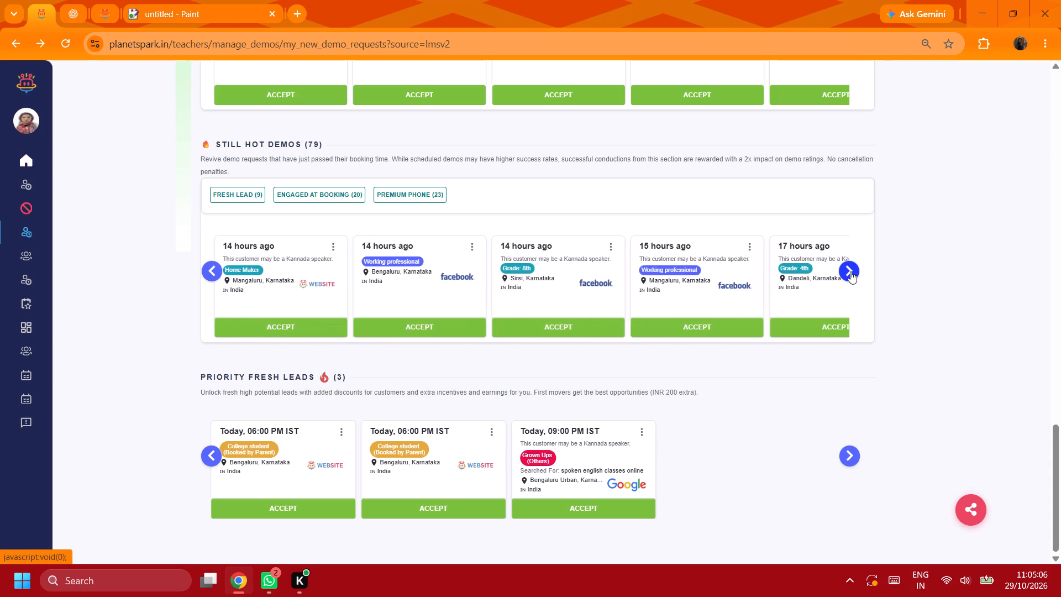
{"action": "left_click", "coordinate": [850, 271]}
{"action": "left_click", "coordinate": [850, 271]}
{"action": "left_click", "coordinate": [850, 271]}
{"action": "left_click", "coordinate": [850, 271]}
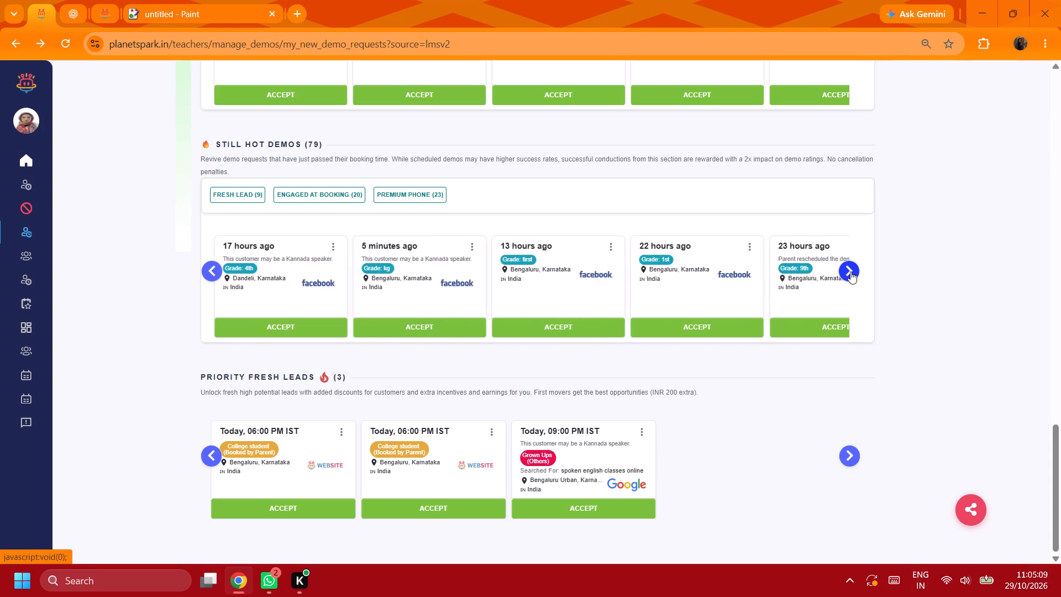
{"action": "left_click", "coordinate": [850, 271]}
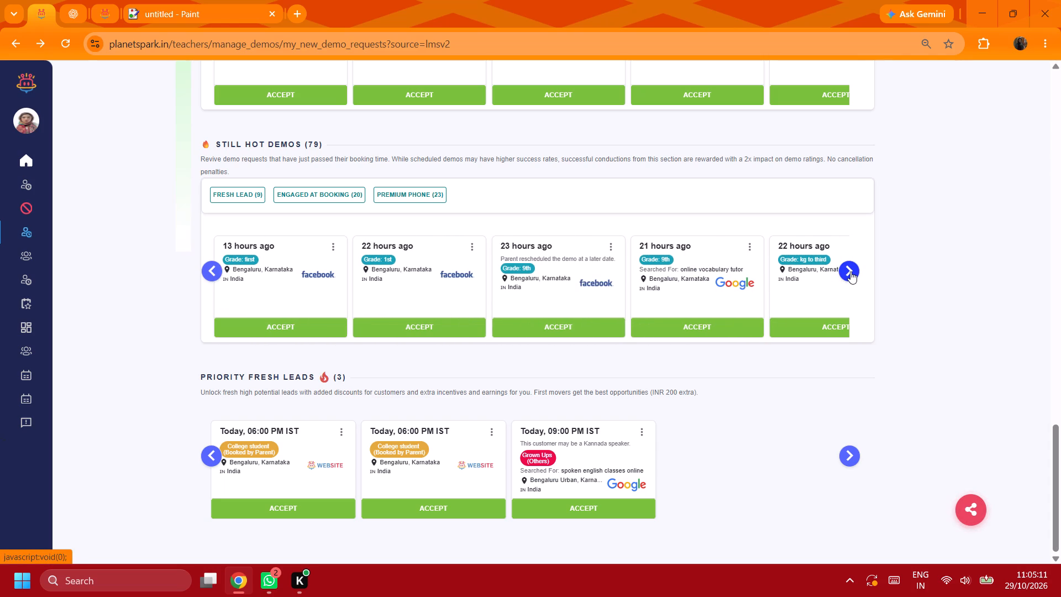
{"action": "left_click", "coordinate": [850, 271]}
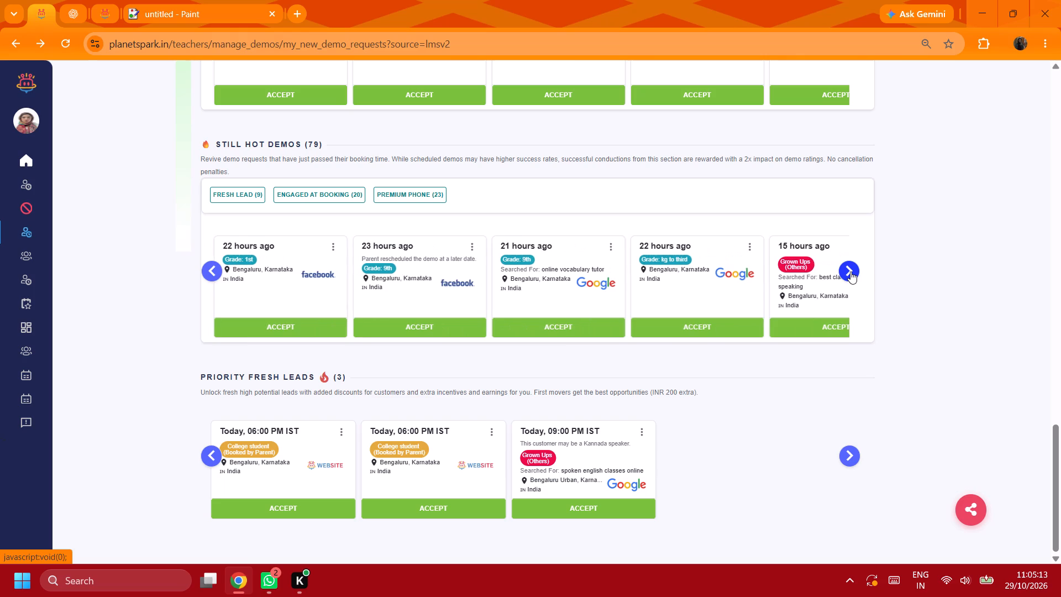
{"action": "left_click", "coordinate": [850, 271]}
{"action": "left_click", "coordinate": [850, 271]}
{"action": "left_click", "coordinate": [850, 271]}
{"action": "left_click", "coordinate": [850, 271]}
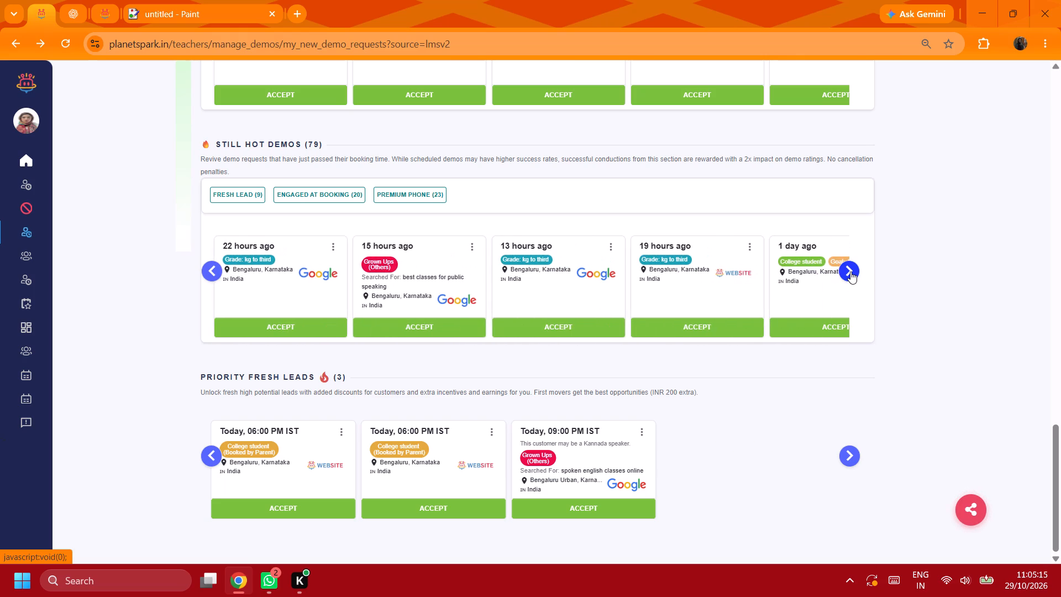
{"action": "left_click", "coordinate": [850, 271]}
{"action": "left_click", "coordinate": [850, 271]}
{"action": "left_click", "coordinate": [850, 271]}
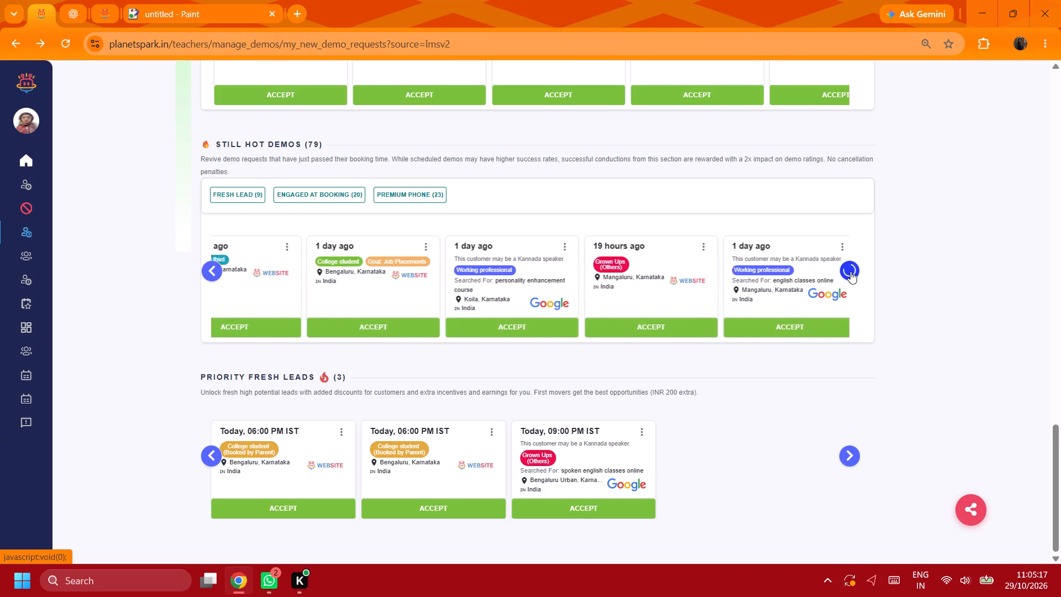
Accept the Grade 3rd Facebook demo request from Bengaluru, Karnataka in the Leads Who Didn't Select a Demo Time section.
{"action": "scroll", "coordinate": [778, 354], "scroll_direction": "up", "scroll_amount": 1}
{"action": "scroll", "coordinate": [778, 354], "scroll_direction": "down", "scroll_amount": 1}
{"action": "scroll", "coordinate": [778, 354], "scroll_direction": "up", "scroll_amount": 3}
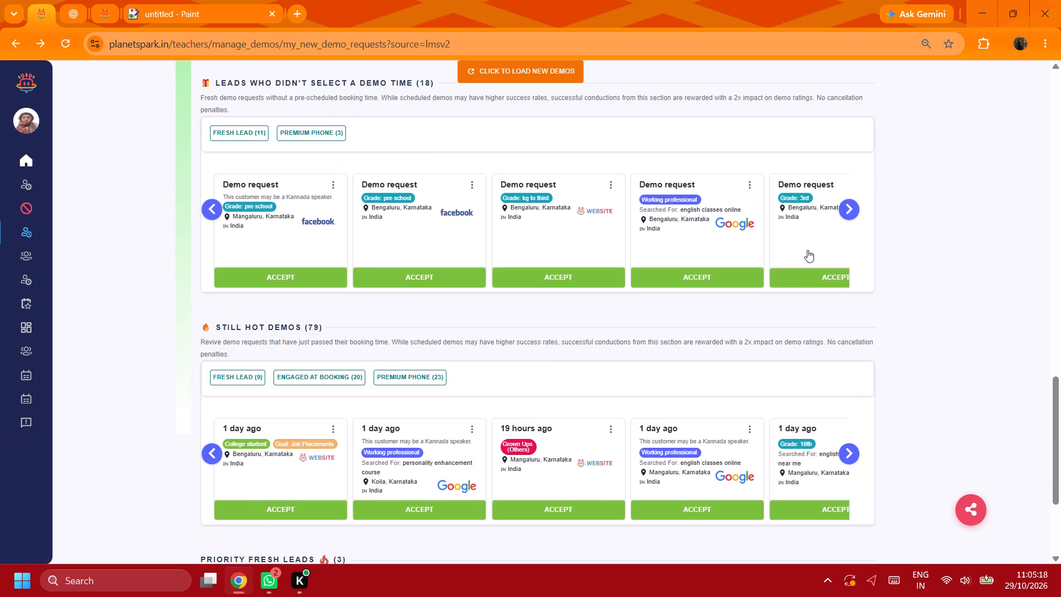
{"action": "left_click", "coordinate": [857, 201]}
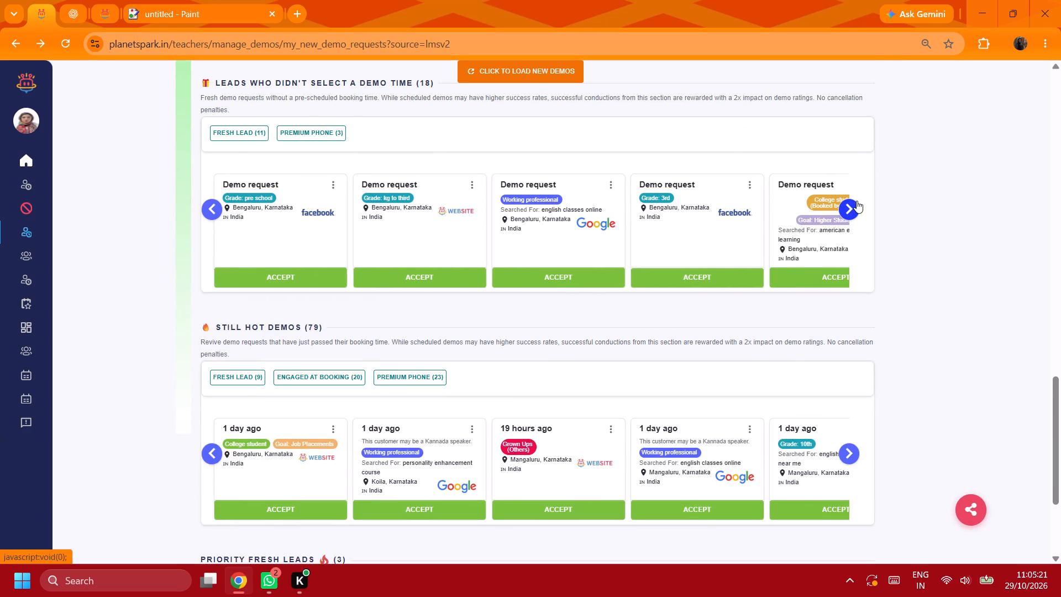
{"action": "double_click", "coordinate": [857, 201]}
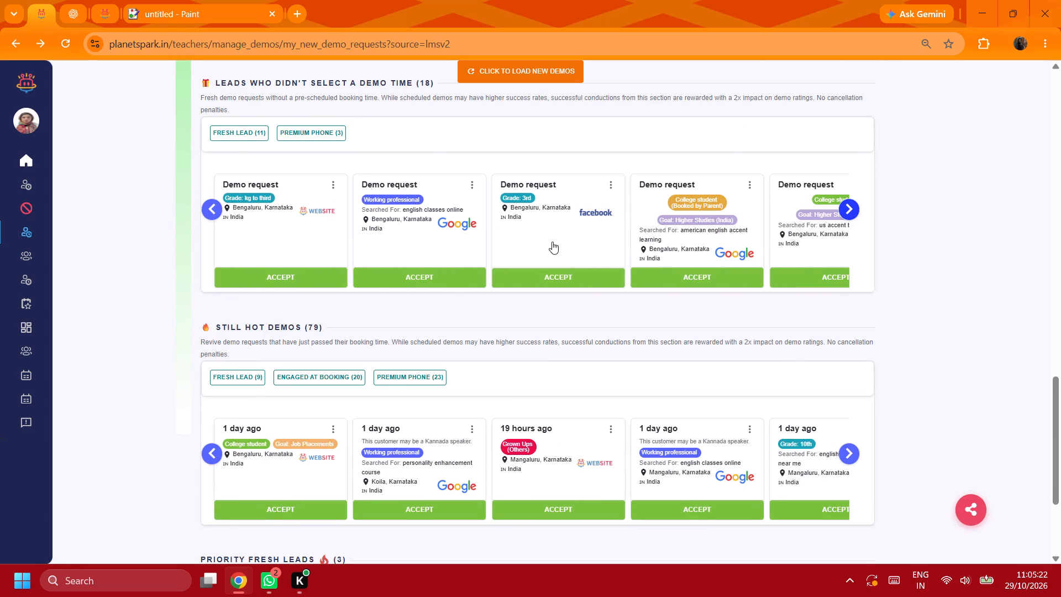
{"action": "left_click", "coordinate": [554, 277]}
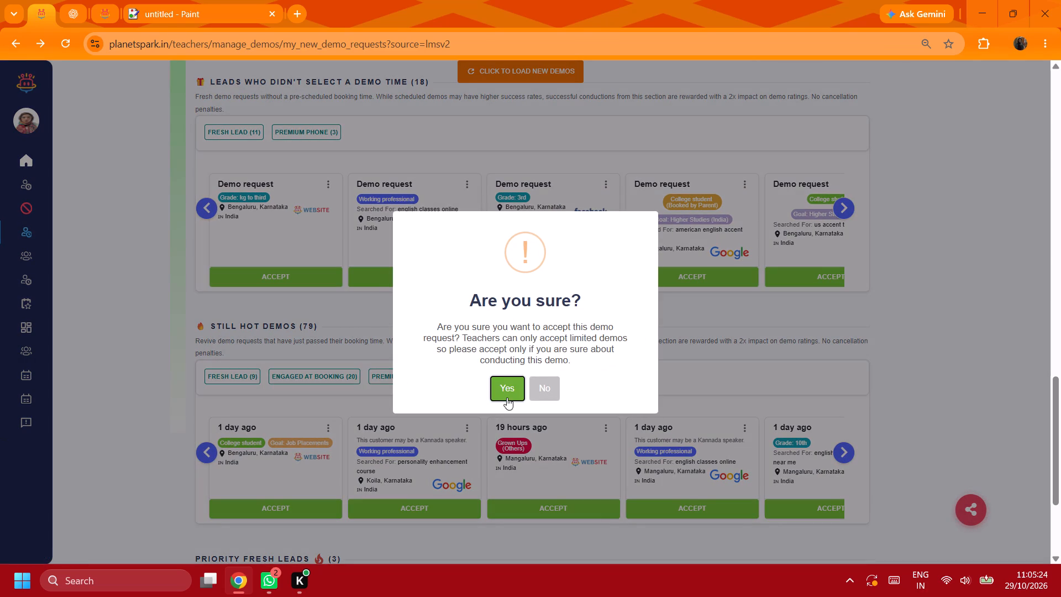
{"action": "left_click", "coordinate": [502, 397]}
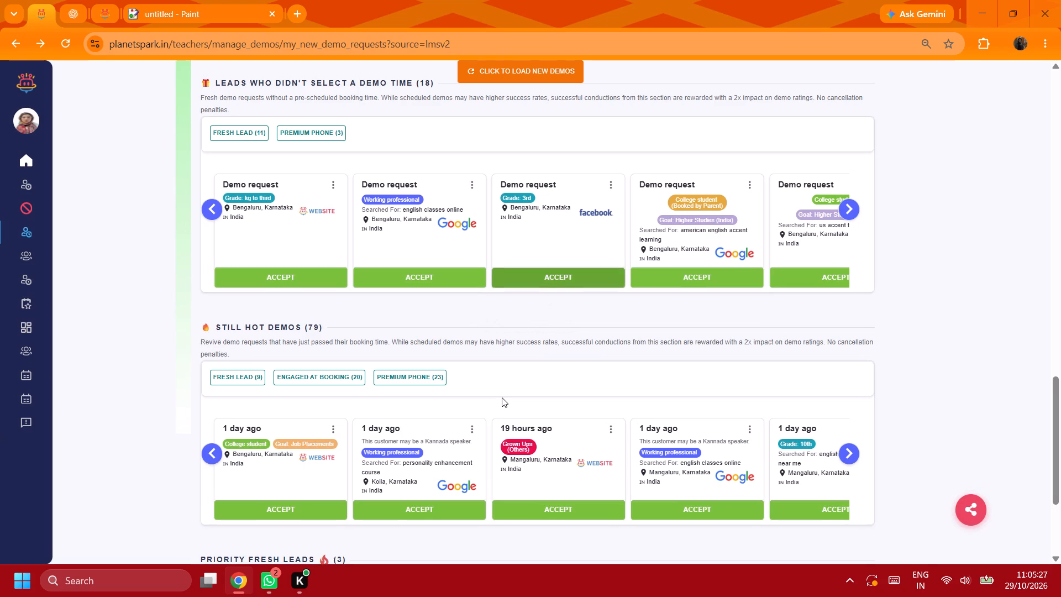
{"action": "left_click", "coordinate": [514, 386]}
{"action": "left_click", "coordinate": [521, 366]}
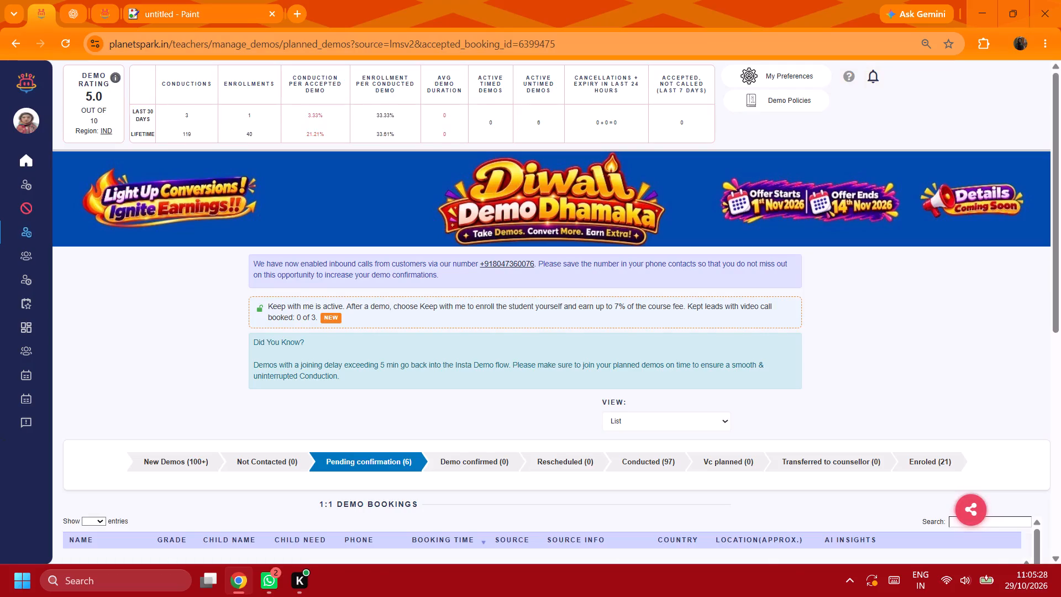
Reveal the phone number of the 3rd-grade parent's booking in the Pending confirmation list.
{"action": "scroll", "coordinate": [525, 395], "scroll_direction": "down", "scroll_amount": 11}
{"action": "scroll", "coordinate": [528, 446], "scroll_direction": "down", "scroll_amount": 3}
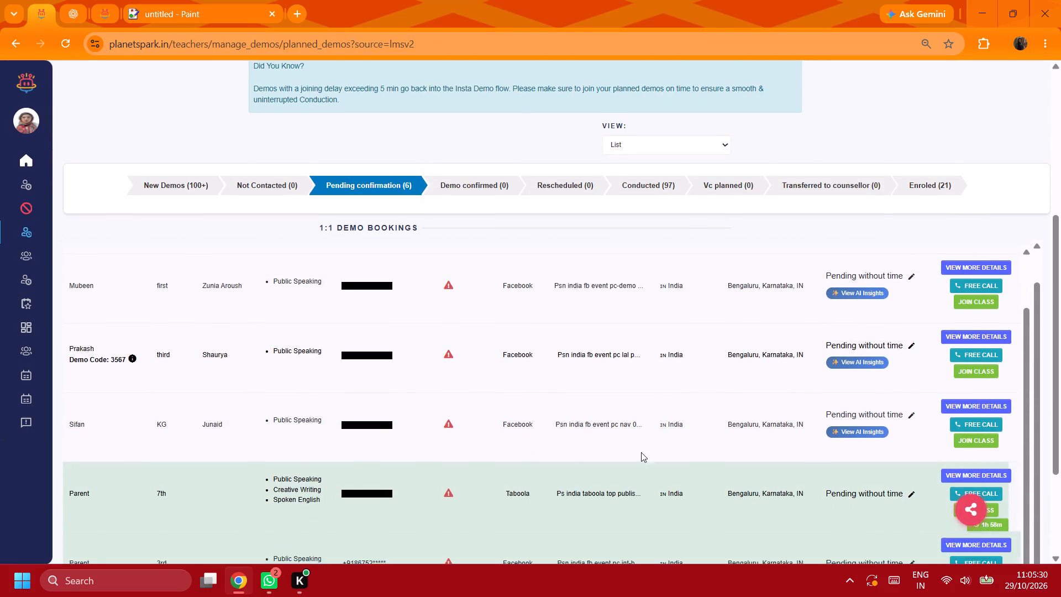
{"action": "scroll", "coordinate": [662, 459], "scroll_direction": "down", "scroll_amount": 4}
{"action": "left_click", "coordinate": [966, 412]}
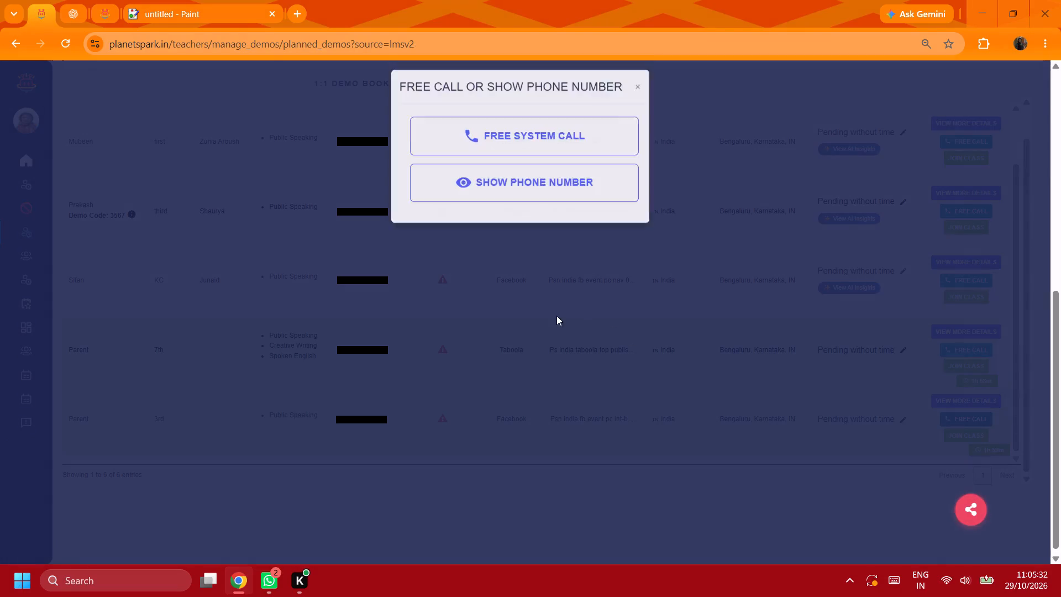
{"action": "left_click", "coordinate": [532, 207]}
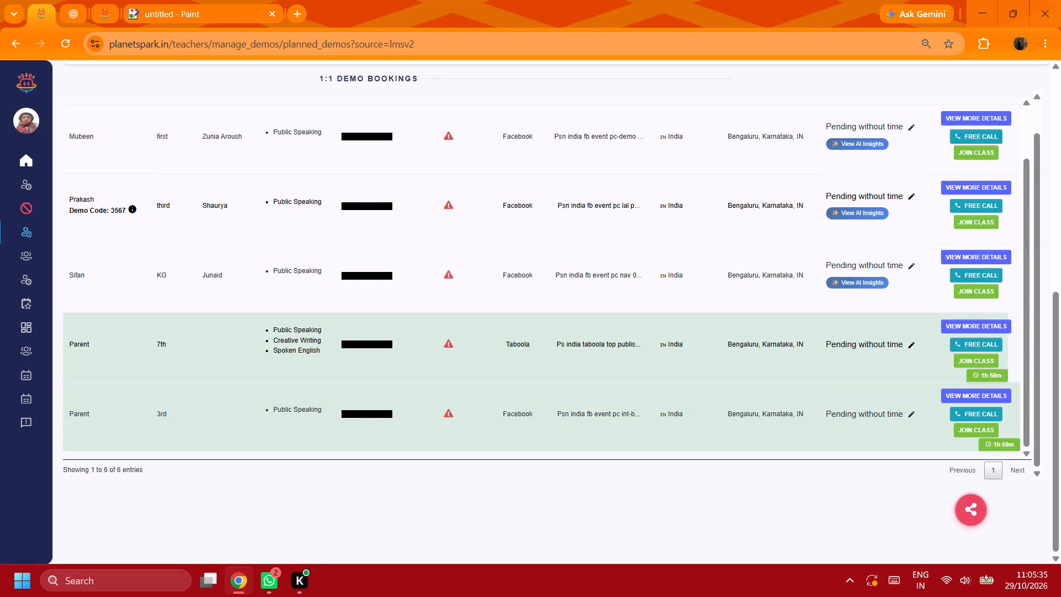
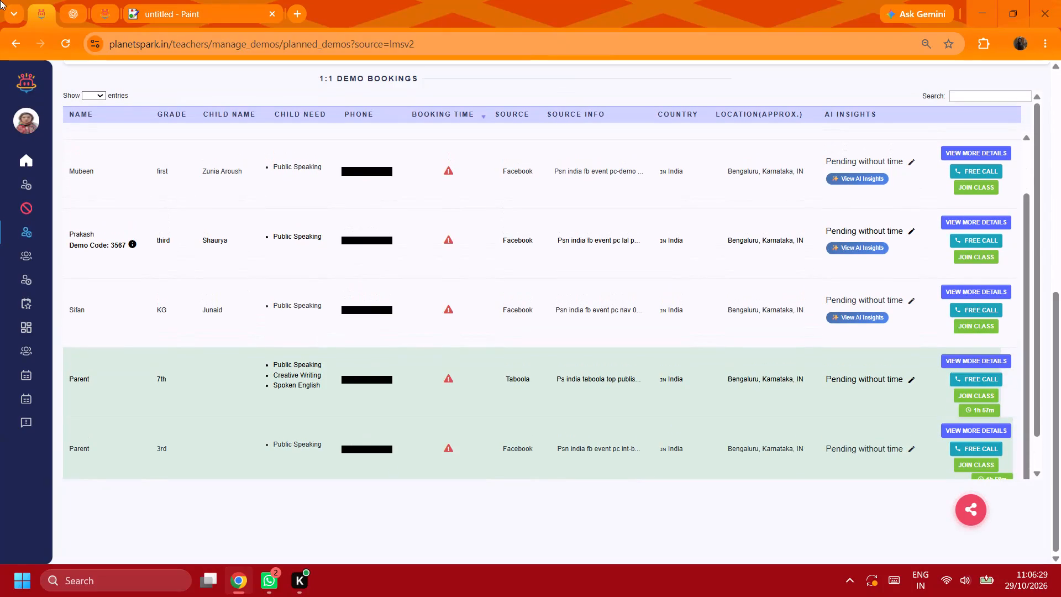
Return to the new demo requests and examine the 5 PM and 6 PM cards in the Upcoming Demos section.
{"action": "left_click", "coordinate": [17, 45]}
{"action": "scroll", "coordinate": [587, 366], "scroll_direction": "up", "scroll_amount": 10}
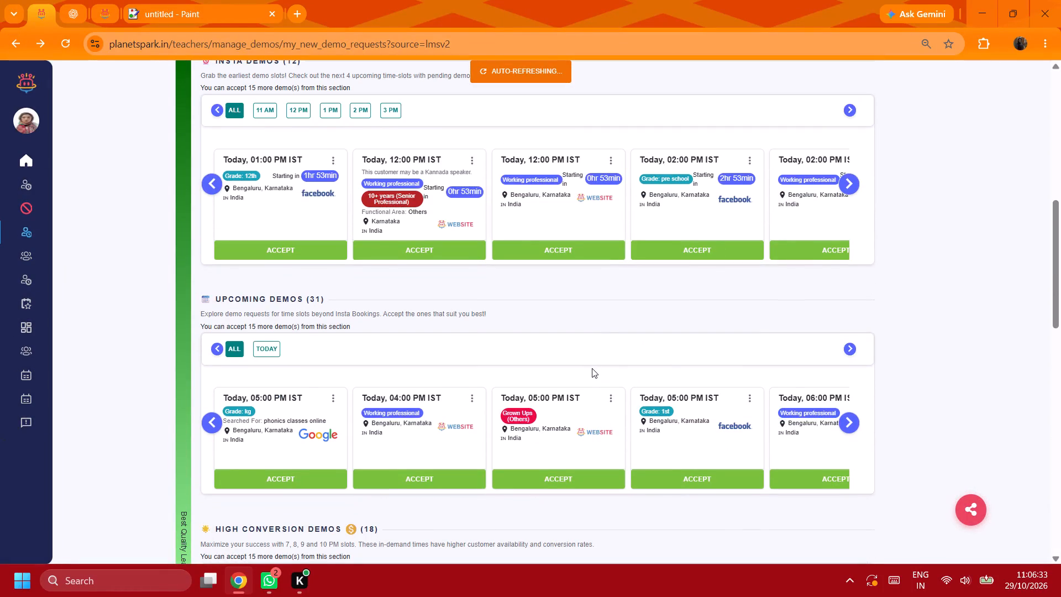
{"action": "scroll", "coordinate": [327, 208], "scroll_direction": "up", "scroll_amount": 1}
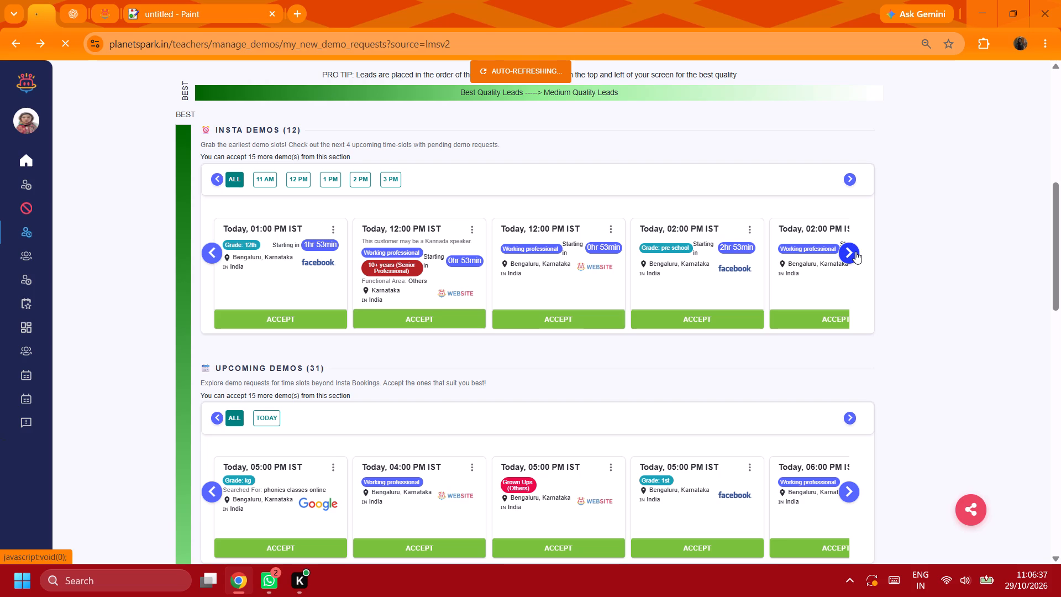
{"action": "scroll", "coordinate": [265, 506], "scroll_direction": "down", "scroll_amount": 1}
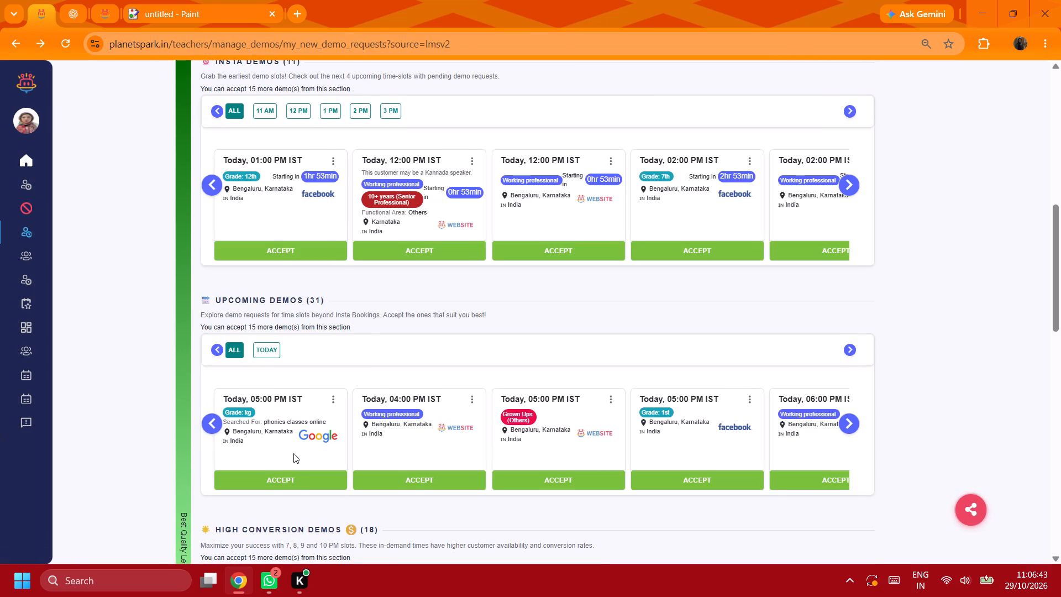
{"action": "left_click", "coordinate": [845, 425]}
{"action": "left_click", "coordinate": [845, 425]}
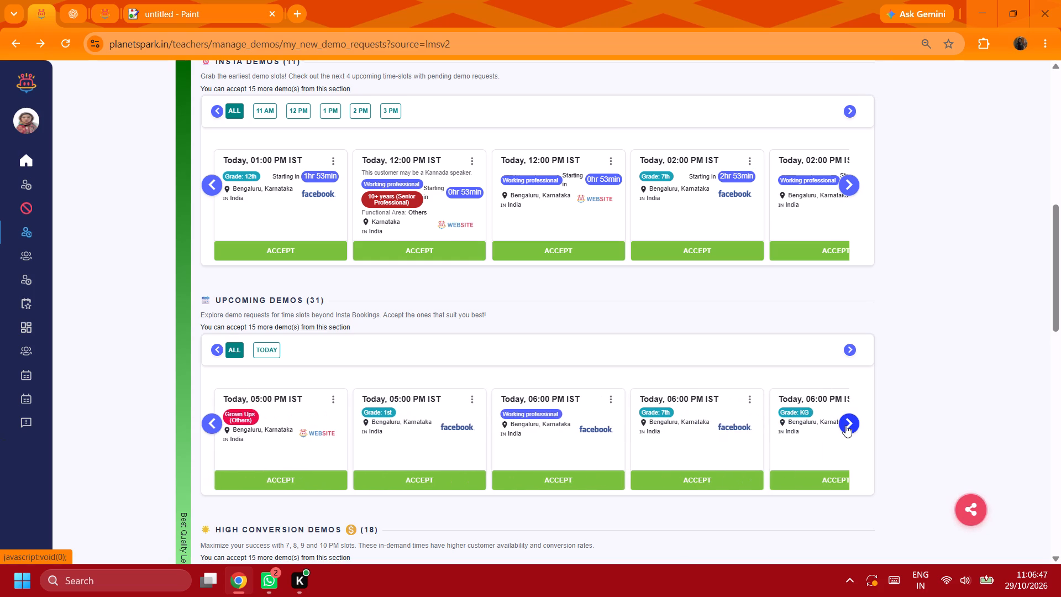
{"action": "left_click", "coordinate": [845, 425]}
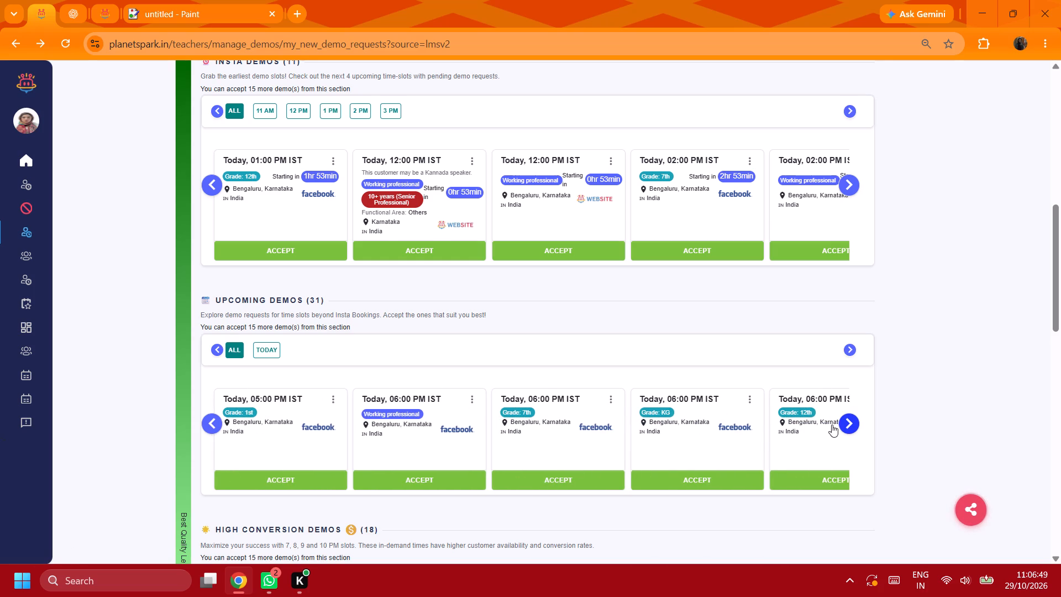
{"action": "left_click", "coordinate": [847, 425]}
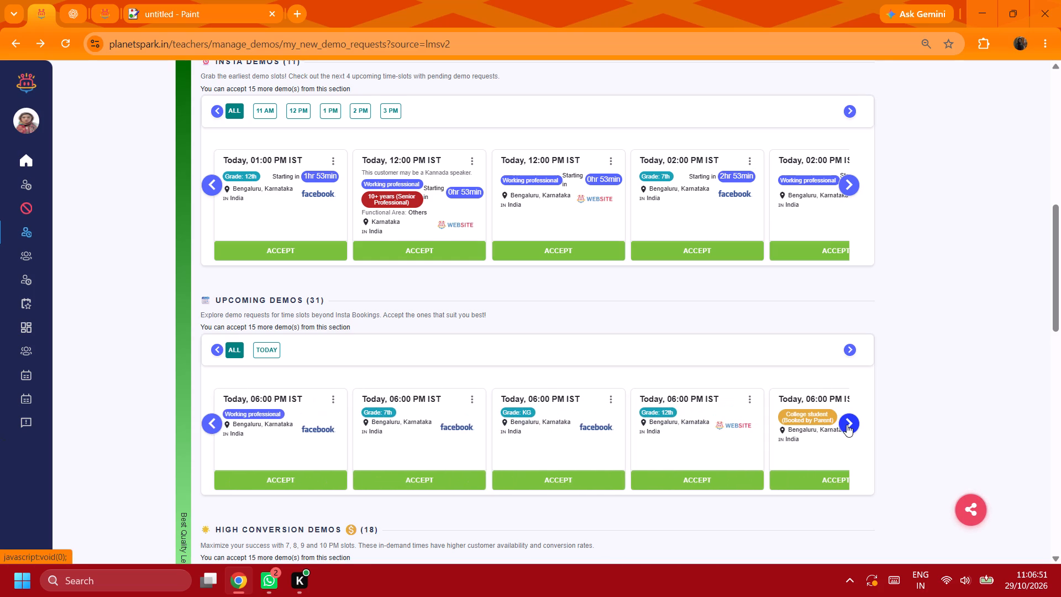
{"action": "left_click", "coordinate": [840, 434]}
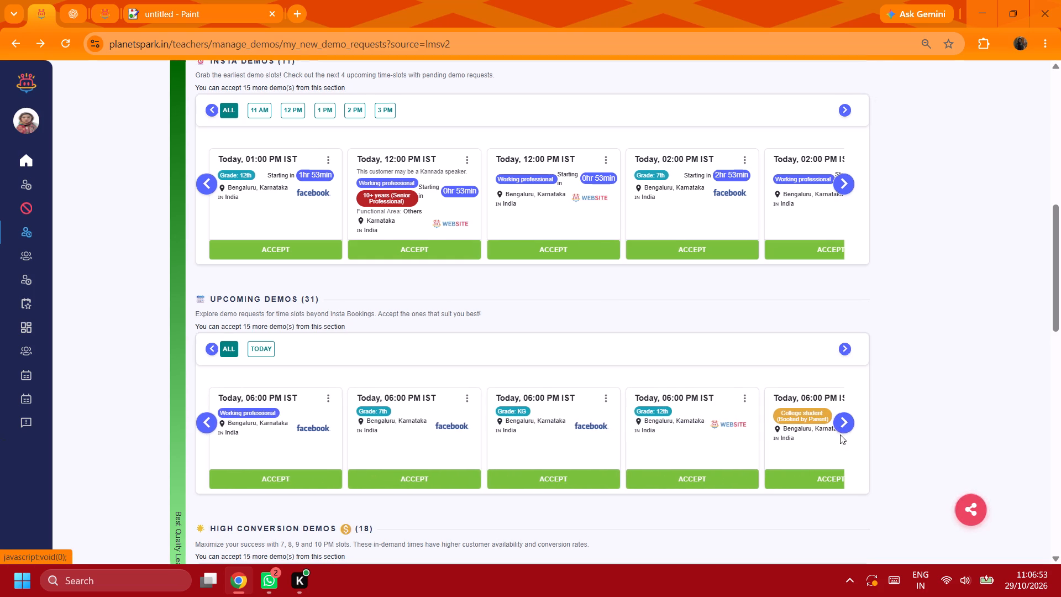
{"action": "left_click", "coordinate": [701, 93]}
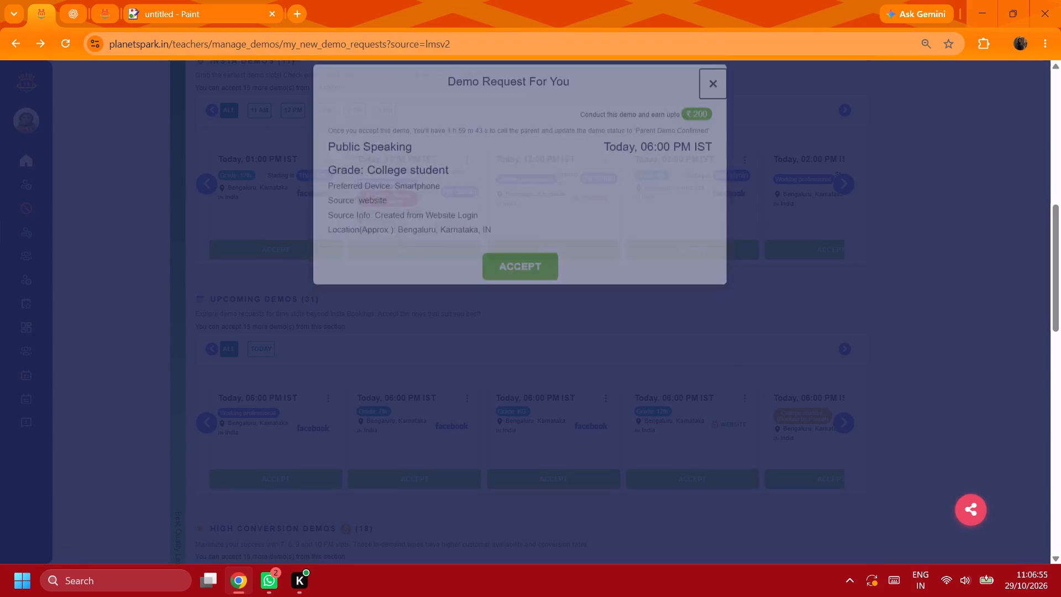
Browse the remaining Upcoming Demos cards through the 10 PM slots, checking each request's grade, location and source.
{"action": "left_click", "coordinate": [855, 426]}
{"action": "left_click", "coordinate": [855, 426]}
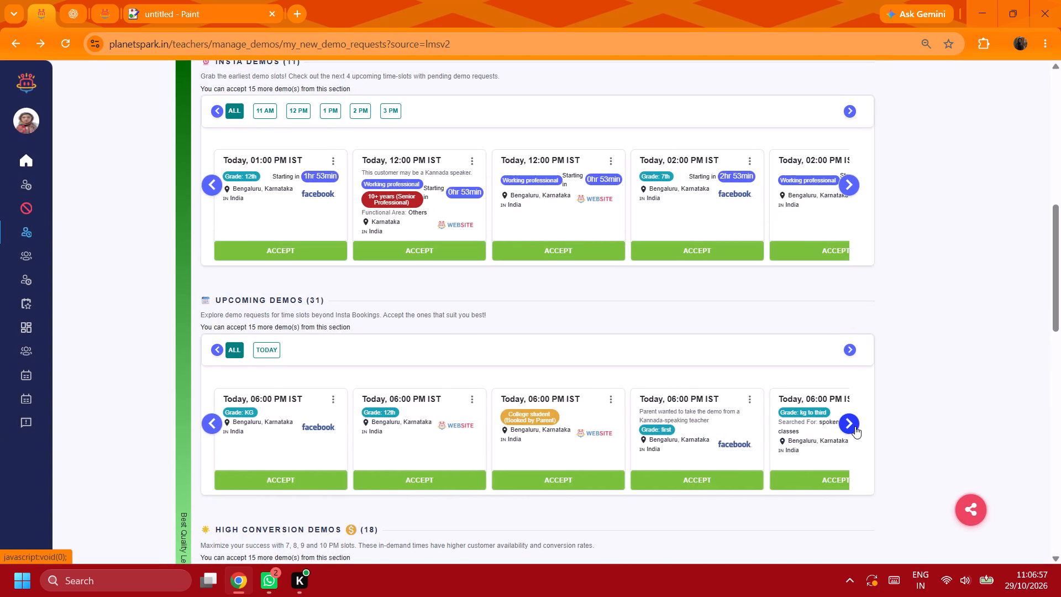
{"action": "left_click", "coordinate": [855, 426]}
{"action": "left_click", "coordinate": [855, 426]}
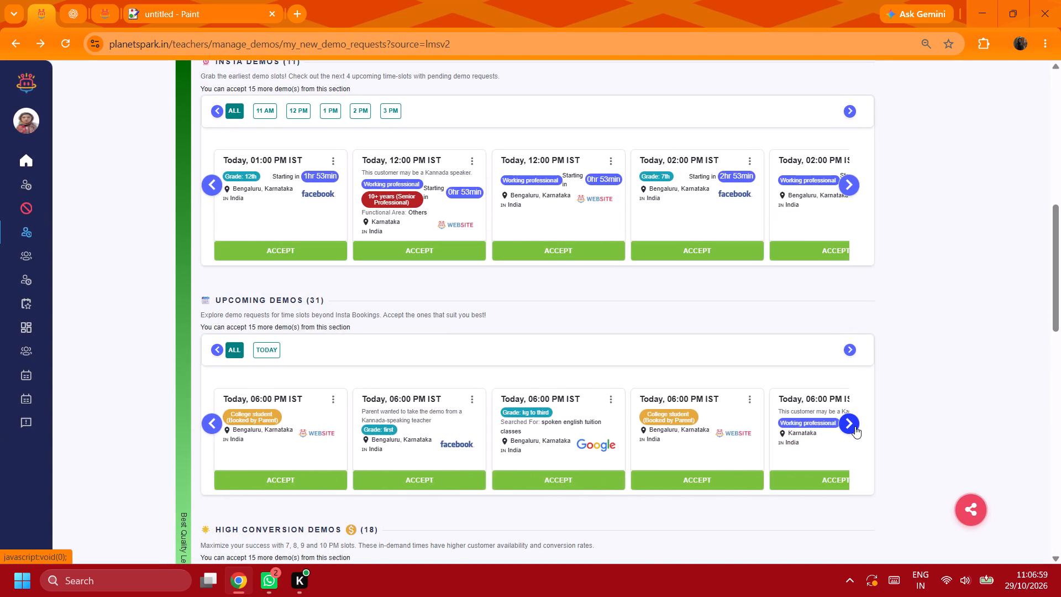
{"action": "left_click", "coordinate": [855, 426]}
{"action": "left_click", "coordinate": [855, 426]}
{"action": "left_click", "coordinate": [855, 426]}
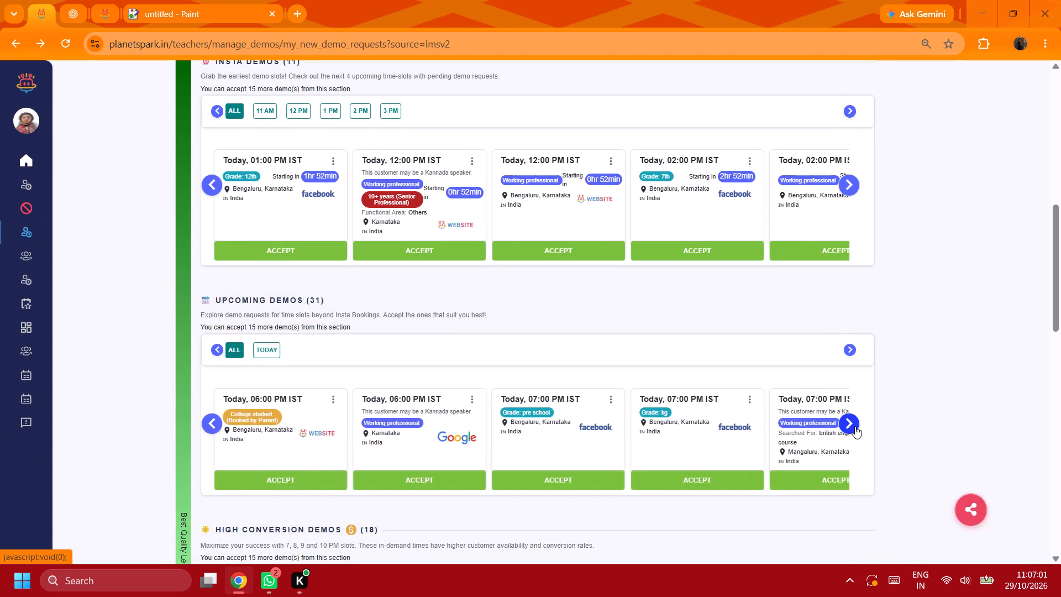
{"action": "left_click", "coordinate": [855, 426]}
{"action": "left_click", "coordinate": [855, 426]}
{"action": "left_click", "coordinate": [855, 426]}
{"action": "left_click", "coordinate": [855, 426]}
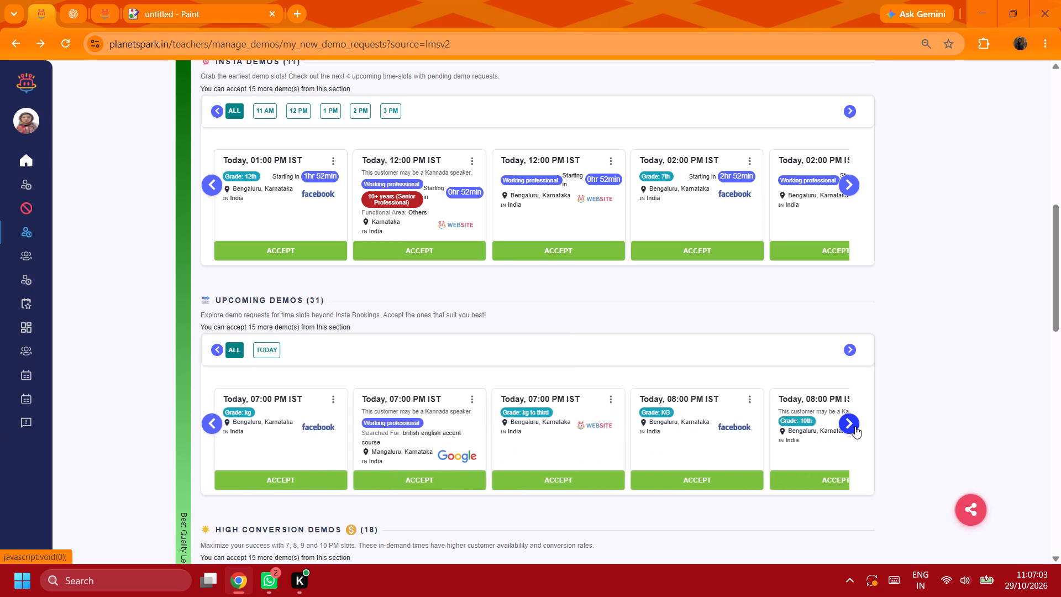
{"action": "left_click", "coordinate": [855, 426]}
{"action": "left_click", "coordinate": [855, 426]}
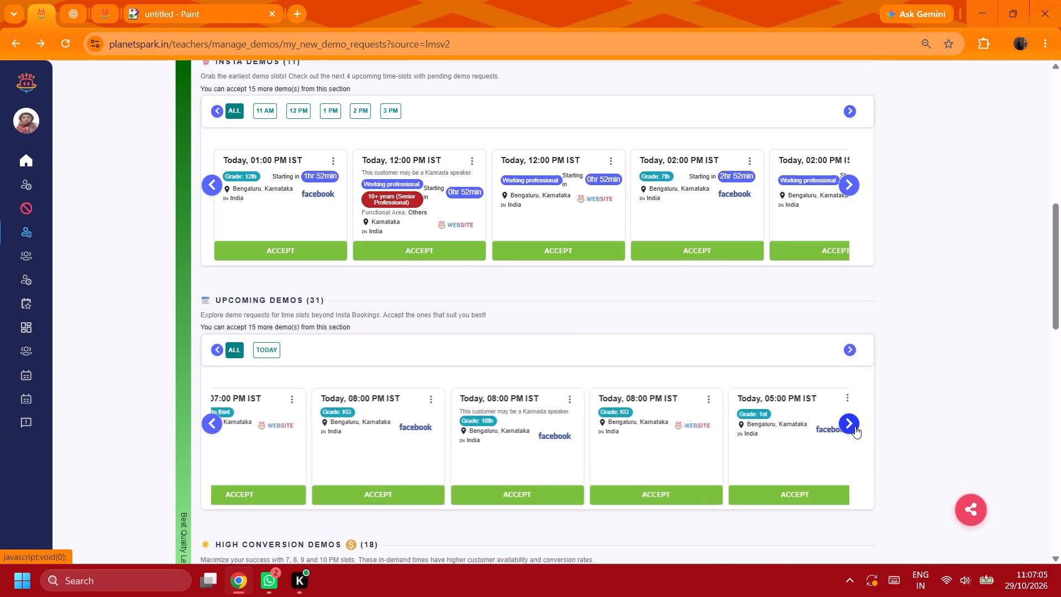
{"action": "left_click", "coordinate": [855, 426]}
{"action": "left_click", "coordinate": [855, 426]}
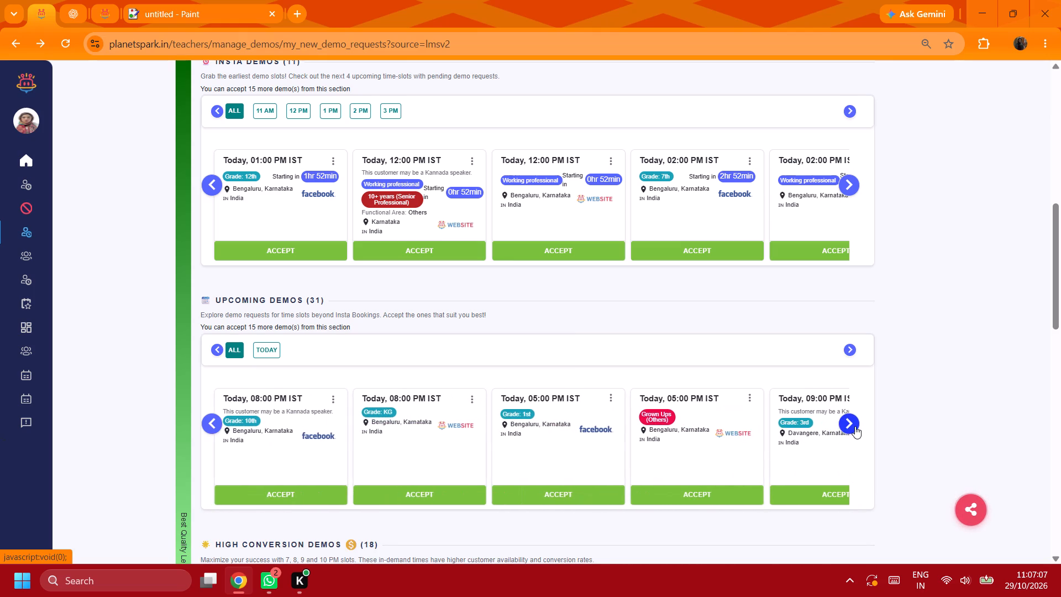
{"action": "left_click", "coordinate": [855, 426]}
{"action": "left_click", "coordinate": [855, 426]}
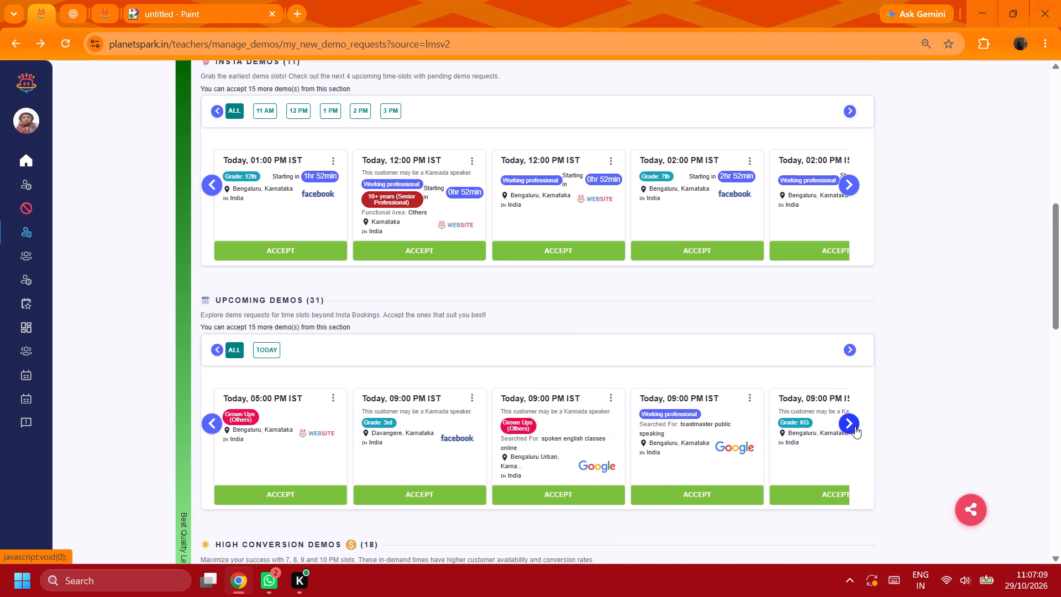
{"action": "left_click", "coordinate": [855, 426]}
{"action": "left_click", "coordinate": [855, 426]}
{"action": "left_click", "coordinate": [855, 426]}
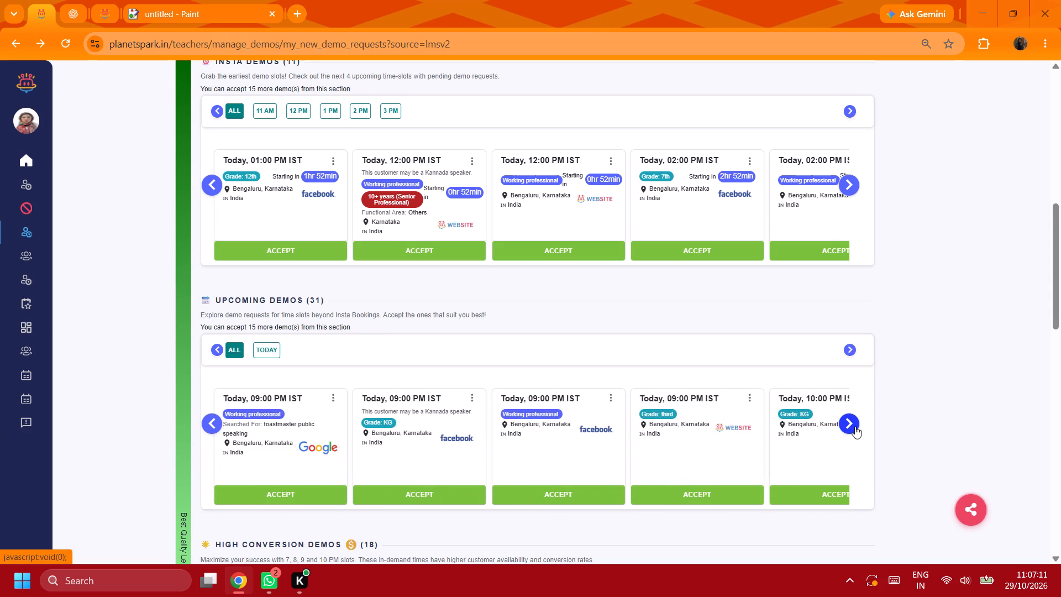
{"action": "left_click", "coordinate": [855, 426]}
{"action": "left_click", "coordinate": [855, 426]}
{"action": "left_click", "coordinate": [855, 426]}
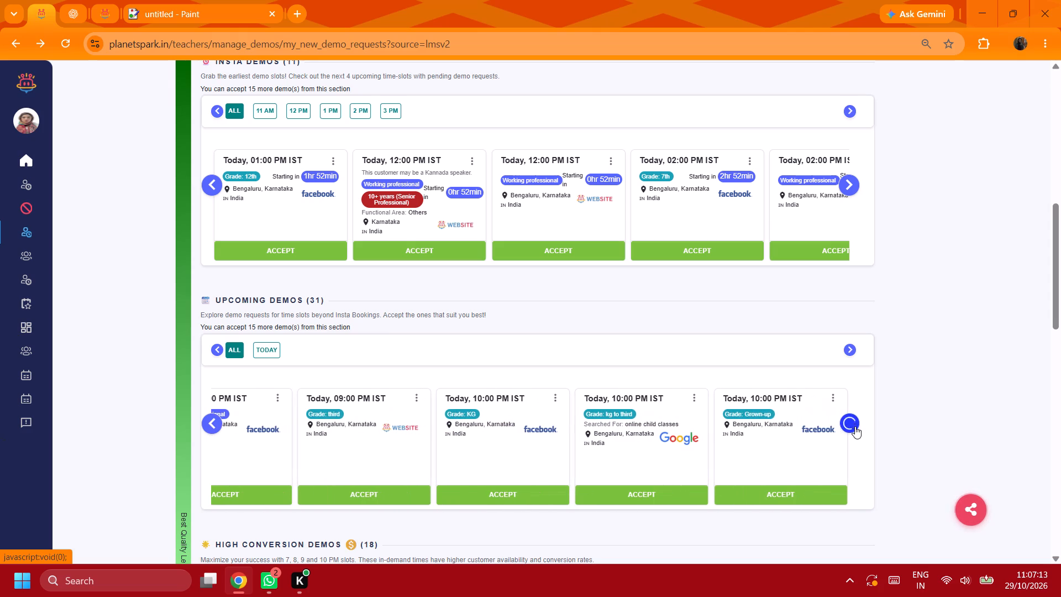
{"action": "left_click", "coordinate": [855, 426]}
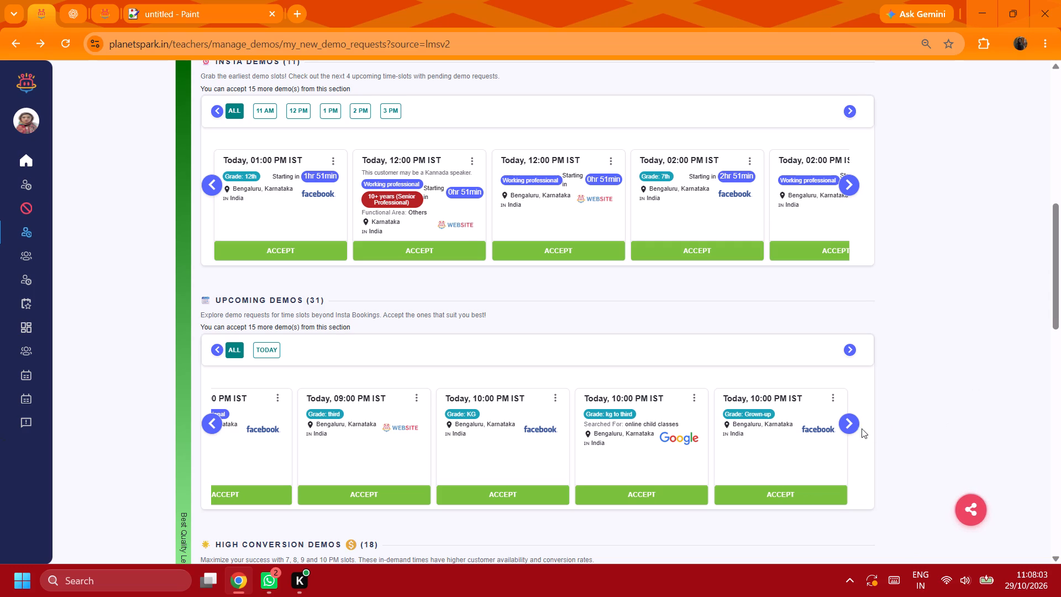
{"action": "left_click", "coordinate": [849, 422]}
{"action": "left_click", "coordinate": [849, 422]}
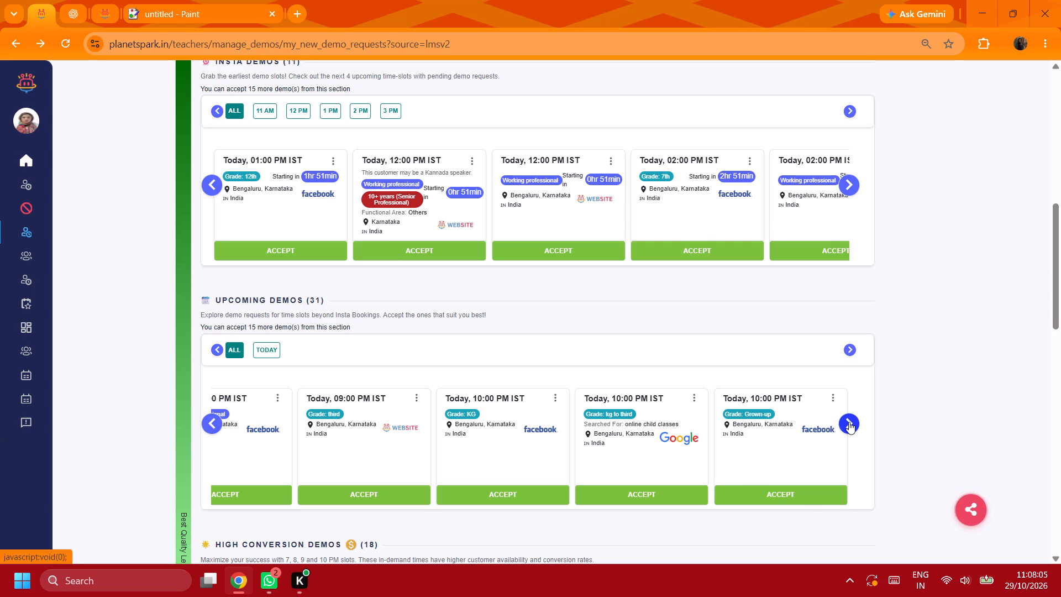
Browse through the Insta Demos requests up to the last card, checking each one's start time, grade and location.
{"action": "scroll", "coordinate": [659, 445], "scroll_direction": "down", "scroll_amount": 8}
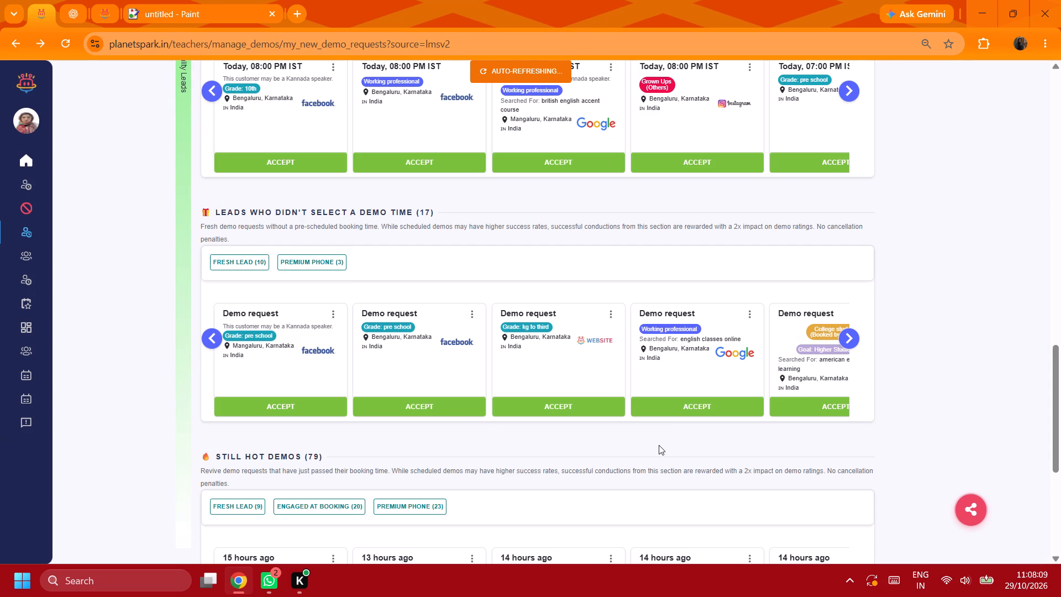
{"action": "scroll", "coordinate": [659, 445], "scroll_direction": "down", "scroll_amount": 1}
{"action": "scroll", "coordinate": [659, 445], "scroll_direction": "up", "scroll_amount": 3}
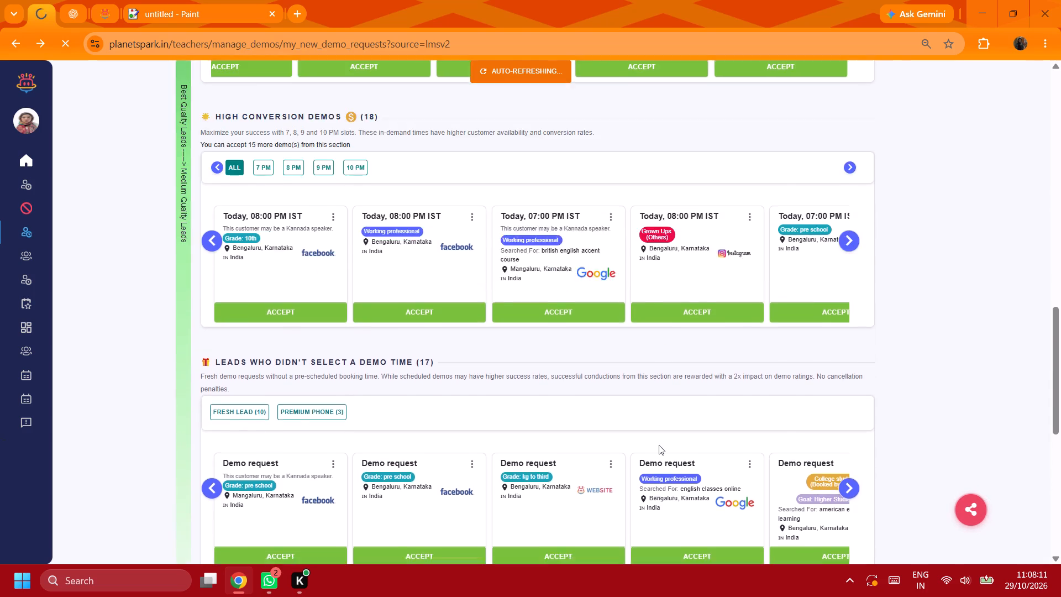
{"action": "scroll", "coordinate": [659, 445], "scroll_direction": "up", "scroll_amount": 8}
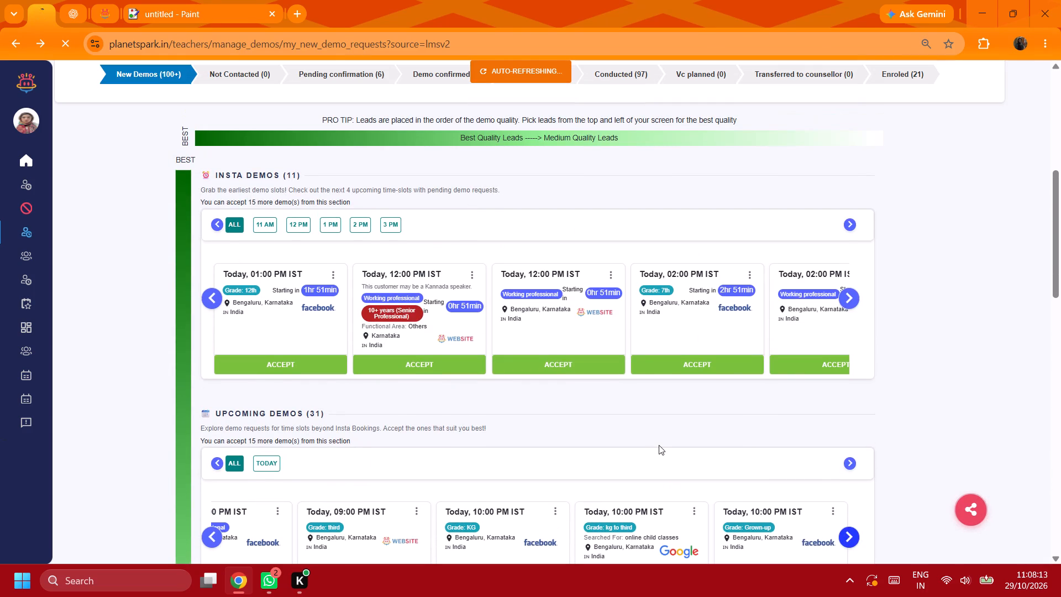
{"action": "left_click", "coordinate": [856, 296]}
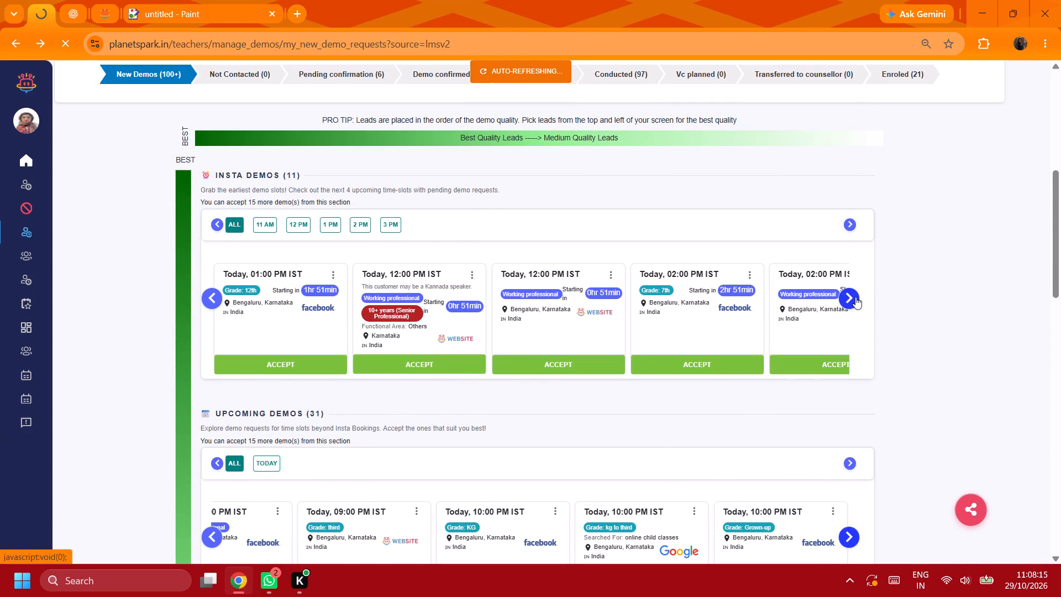
{"action": "left_click", "coordinate": [855, 297]}
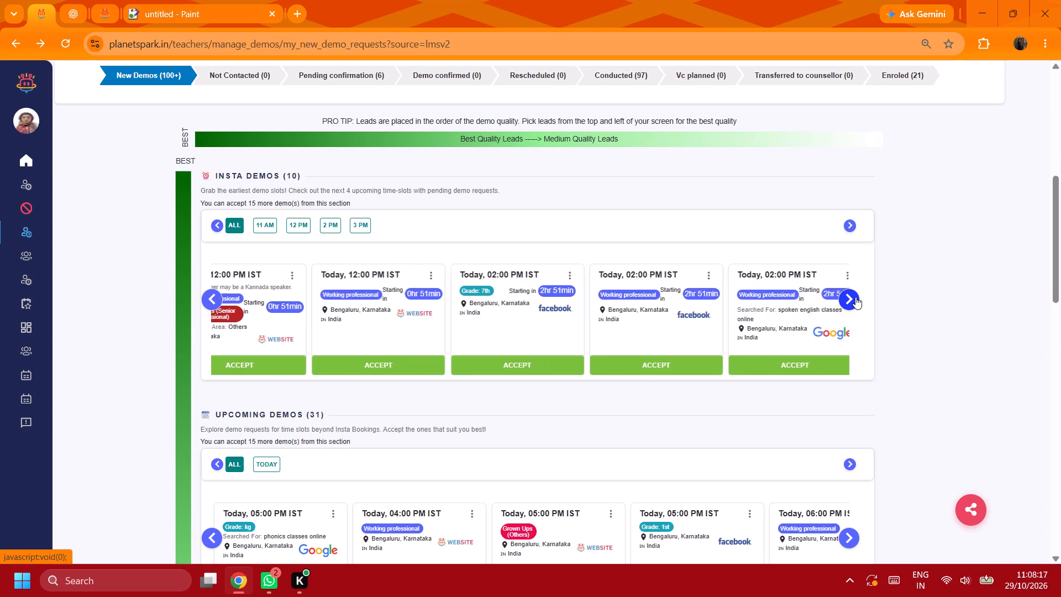
{"action": "left_click", "coordinate": [855, 297]}
{"action": "left_click", "coordinate": [855, 297]}
{"action": "left_click", "coordinate": [855, 297]}
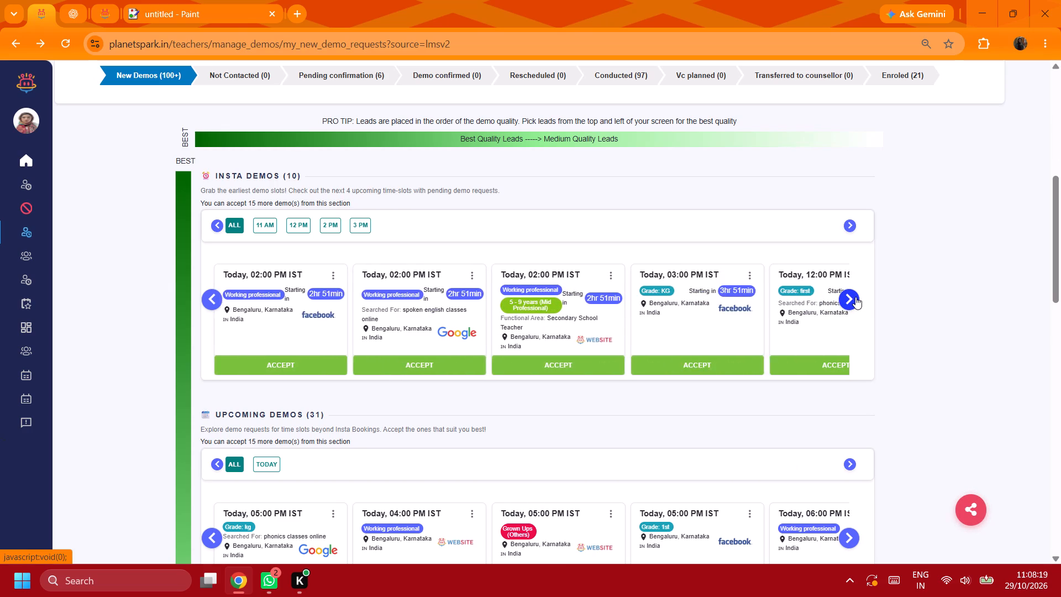
{"action": "left_click", "coordinate": [855, 297]}
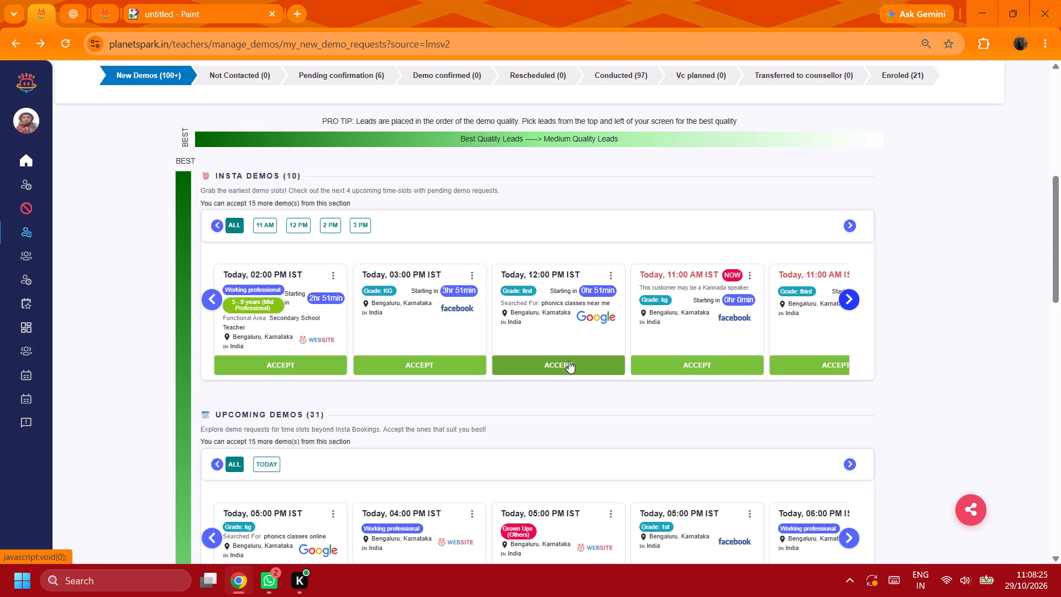
{"action": "left_click", "coordinate": [849, 295]}
{"action": "left_click", "coordinate": [850, 295]}
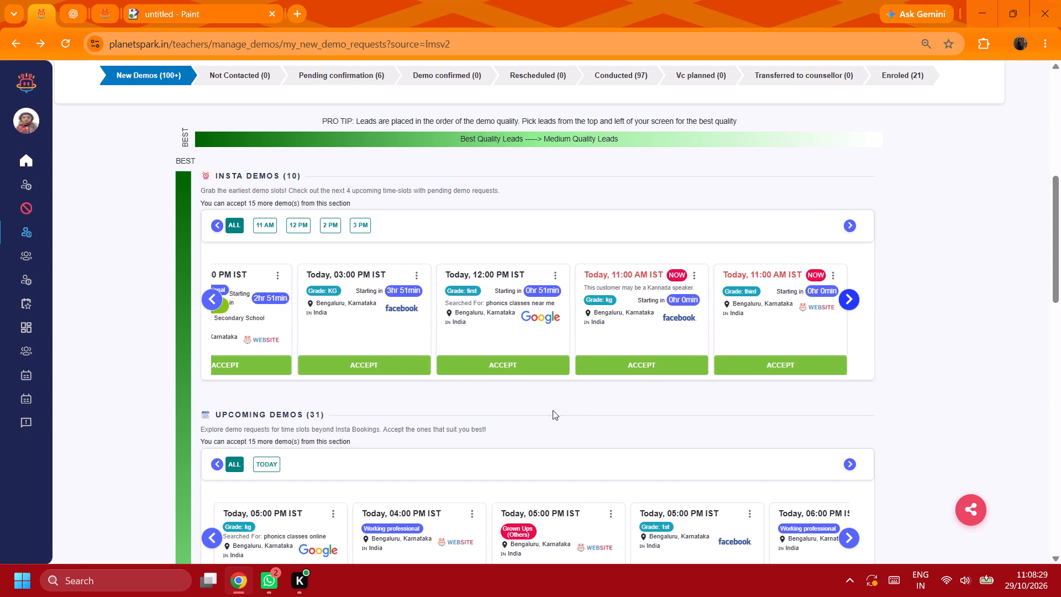
{"action": "scroll", "coordinate": [500, 428], "scroll_direction": "down", "scroll_amount": 2}
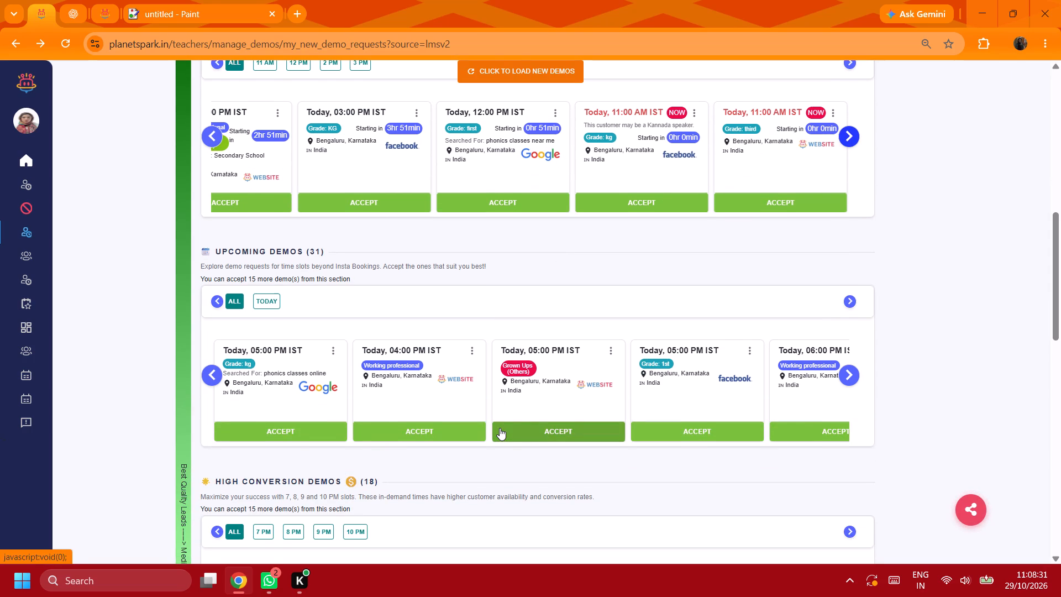
{"action": "scroll", "coordinate": [500, 428], "scroll_direction": "up", "scroll_amount": 3}
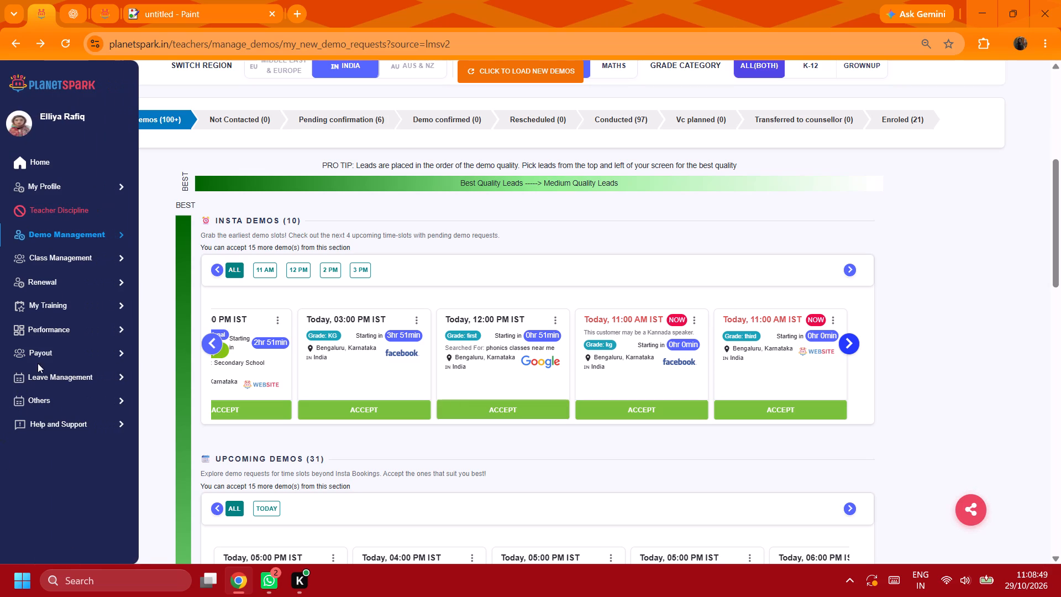
Open the Performance Dashboard, dismiss its pop-ups, and examine the demo metrics, class list and earning statistics.
{"action": "left_click", "coordinate": [56, 328]}
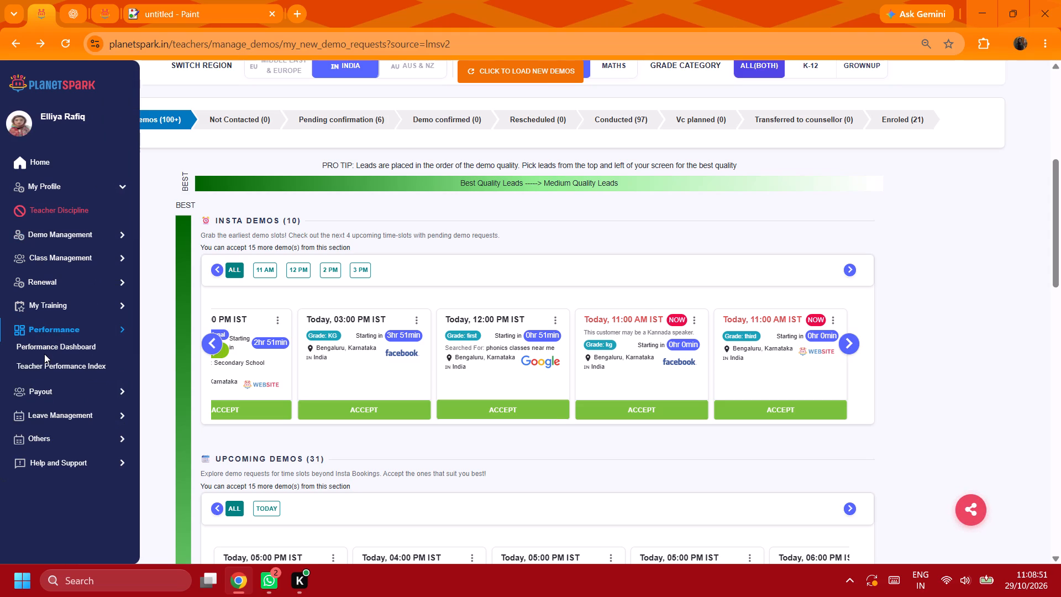
{"action": "left_click", "coordinate": [44, 354]}
{"action": "left_click", "coordinate": [43, 346]}
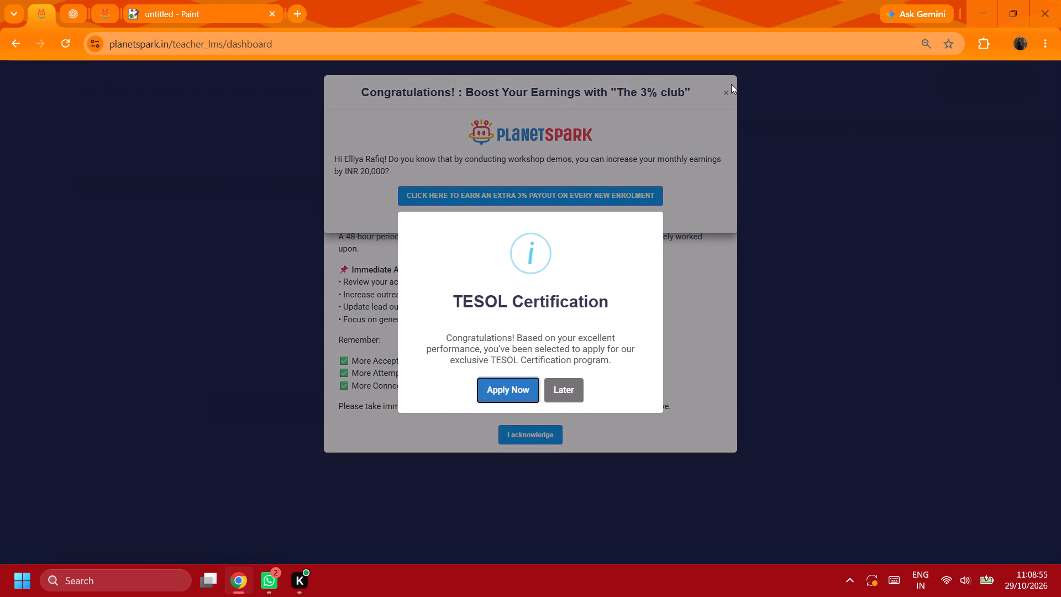
{"action": "left_click", "coordinate": [724, 92]}
{"action": "left_click", "coordinate": [724, 92]}
{"action": "left_click", "coordinate": [724, 92]}
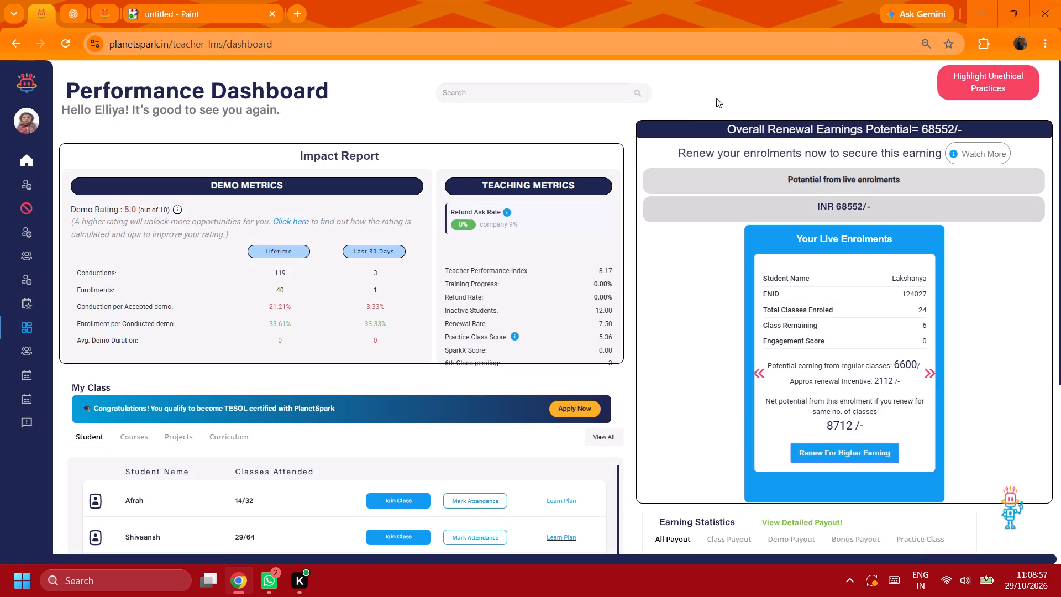
{"action": "scroll", "coordinate": [349, 356], "scroll_direction": "down", "scroll_amount": 3}
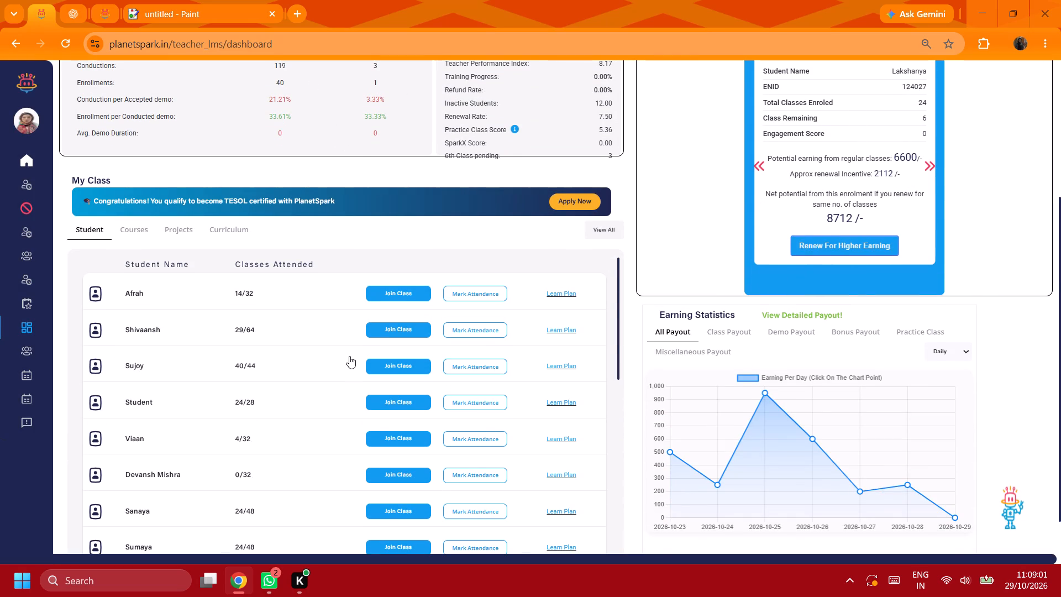
{"action": "scroll", "coordinate": [349, 356], "scroll_direction": "up", "scroll_amount": 3}
{"action": "left_click", "coordinate": [13, 56]}
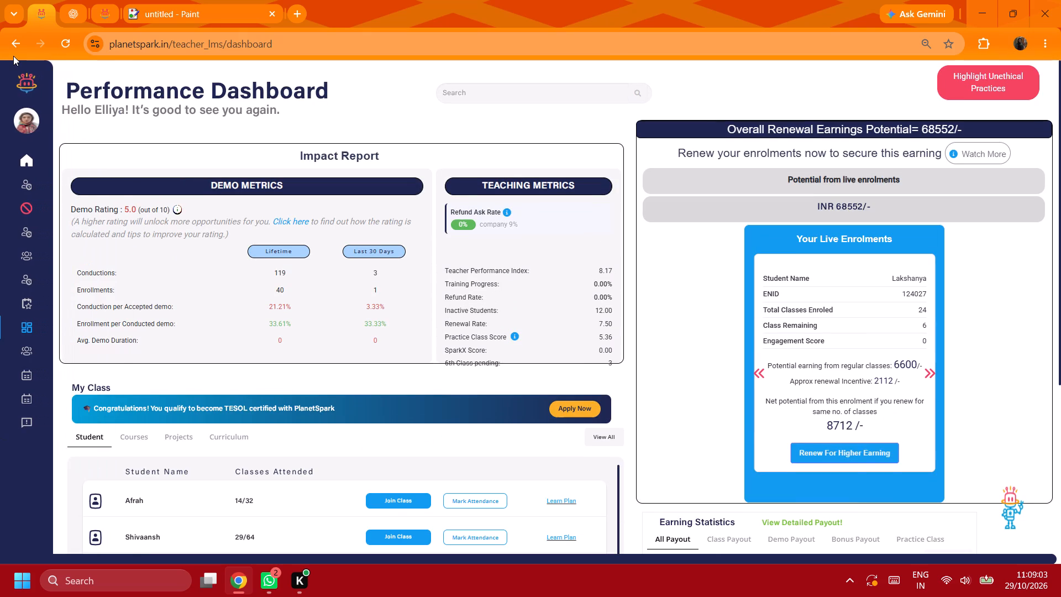
Return to the new demo requests and add National Capital Territory of Delhi to the State filter alongside Karnataka, applying the filters.
{"action": "left_click", "coordinate": [13, 35]}
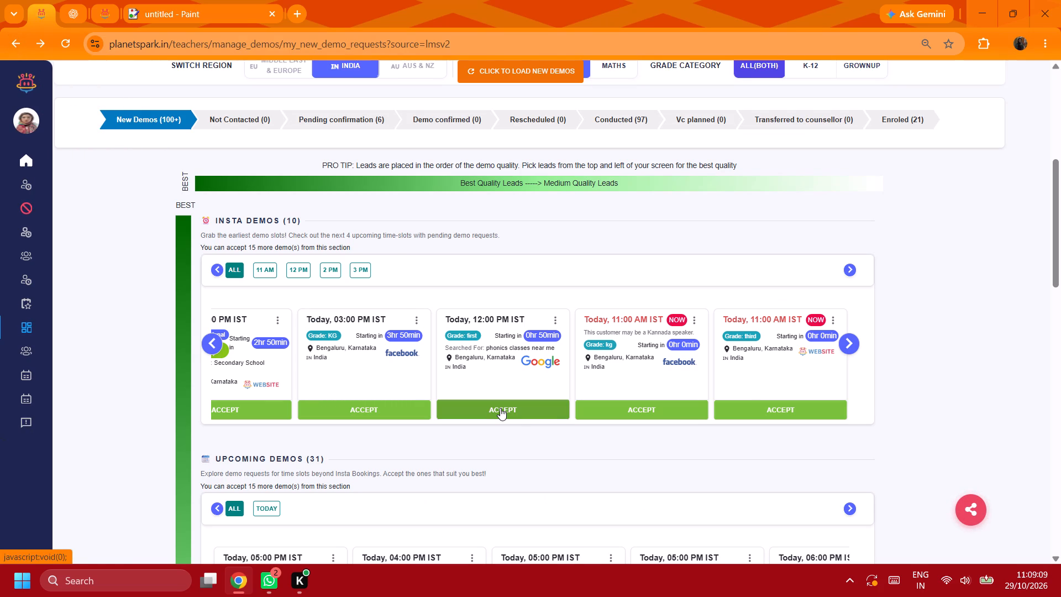
{"action": "scroll", "coordinate": [500, 408], "scroll_direction": "up", "scroll_amount": 6}
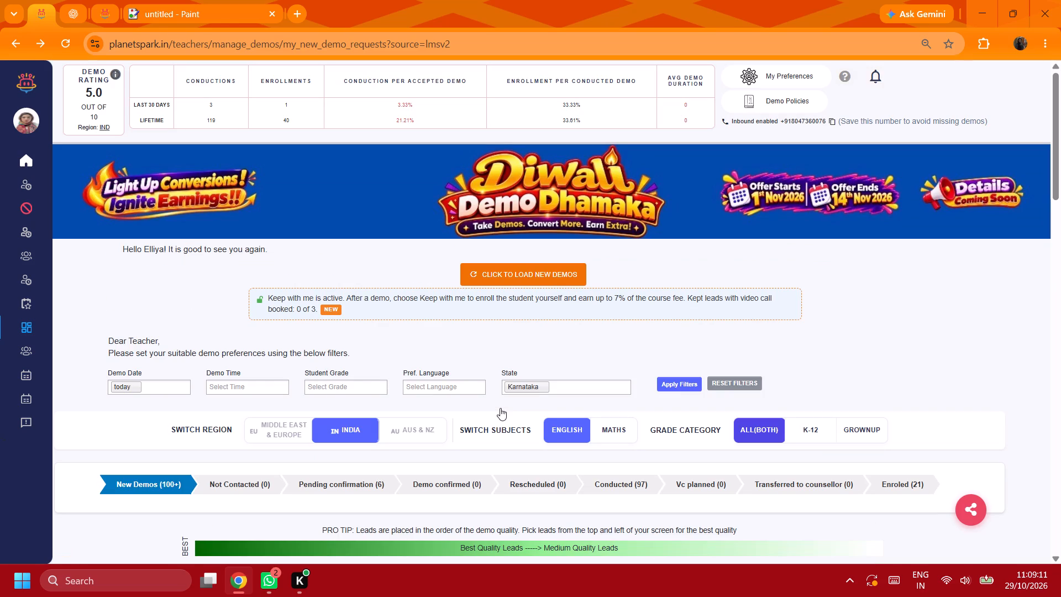
{"action": "left_click", "coordinate": [559, 385]}
{"action": "type", "text": "del"}
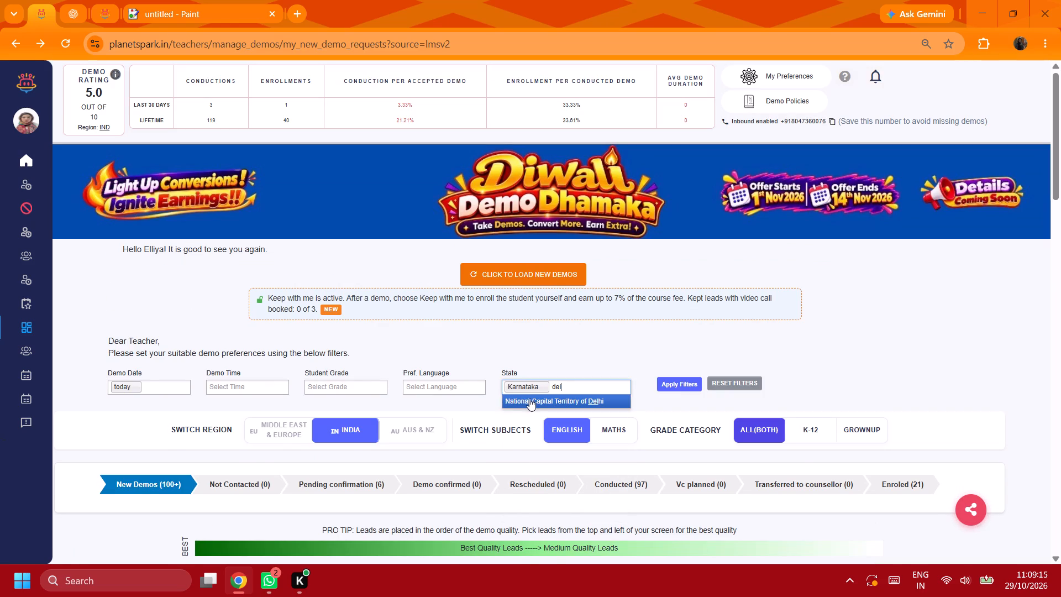
{"action": "left_click", "coordinate": [529, 398]}
{"action": "left_click", "coordinate": [682, 385]}
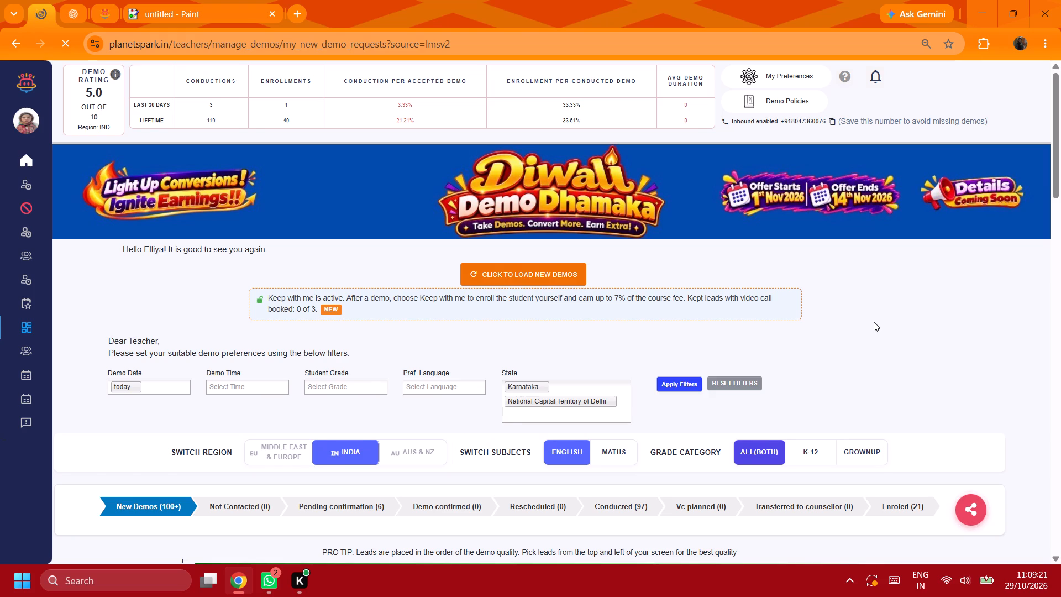
Look over the refreshed demo sections and examine the first High Conversion Demos cards for time, grade, location and source.
{"action": "scroll", "coordinate": [874, 322], "scroll_direction": "down", "scroll_amount": 7}
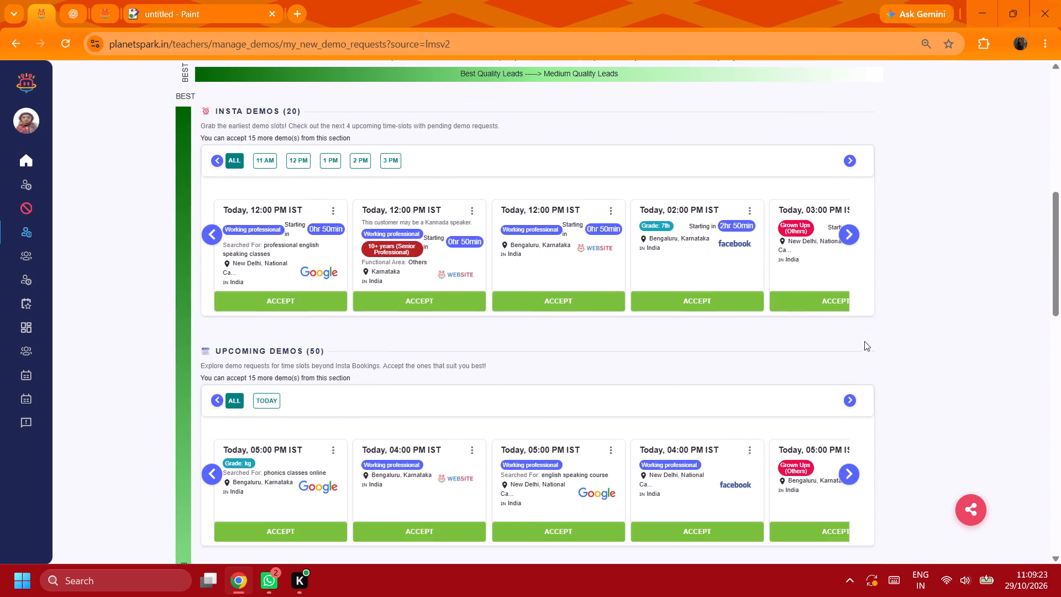
{"action": "scroll", "coordinate": [682, 383], "scroll_direction": "down", "scroll_amount": 1}
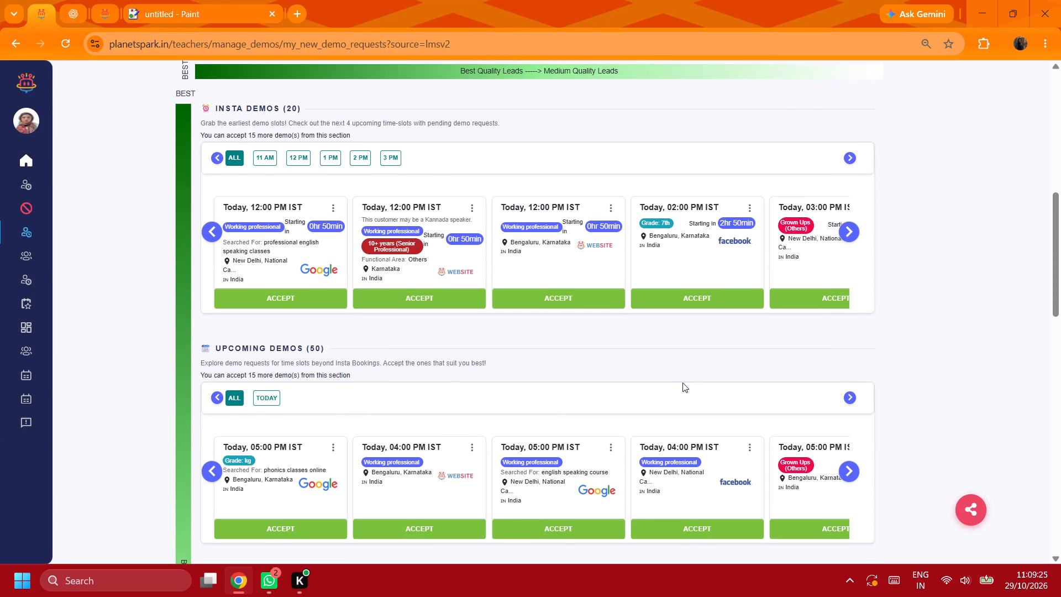
{"action": "scroll", "coordinate": [682, 383], "scroll_direction": "down", "scroll_amount": 1}
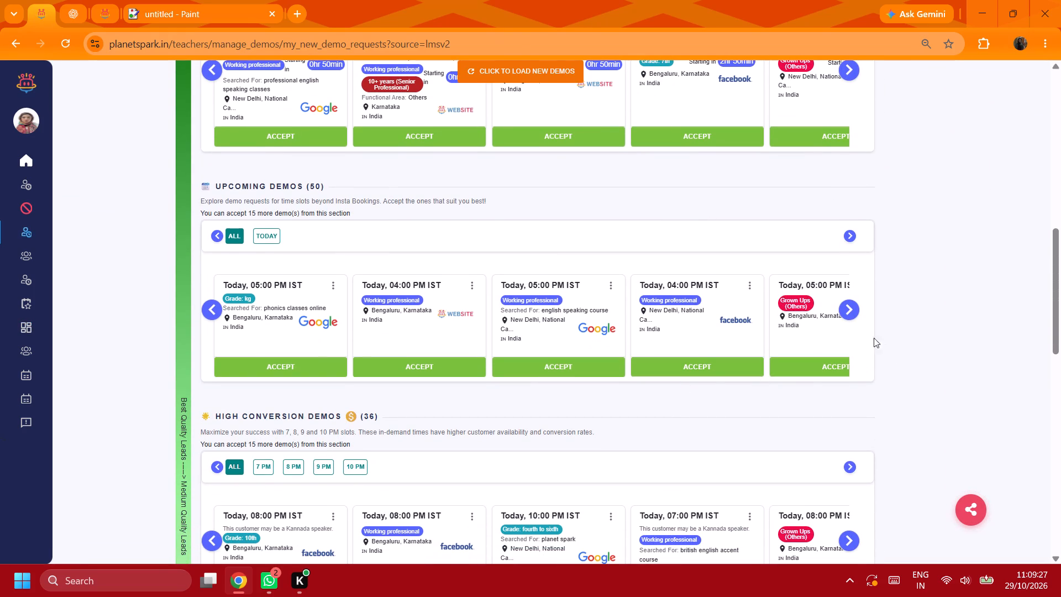
{"action": "scroll", "coordinate": [639, 409], "scroll_direction": "down", "scroll_amount": 2}
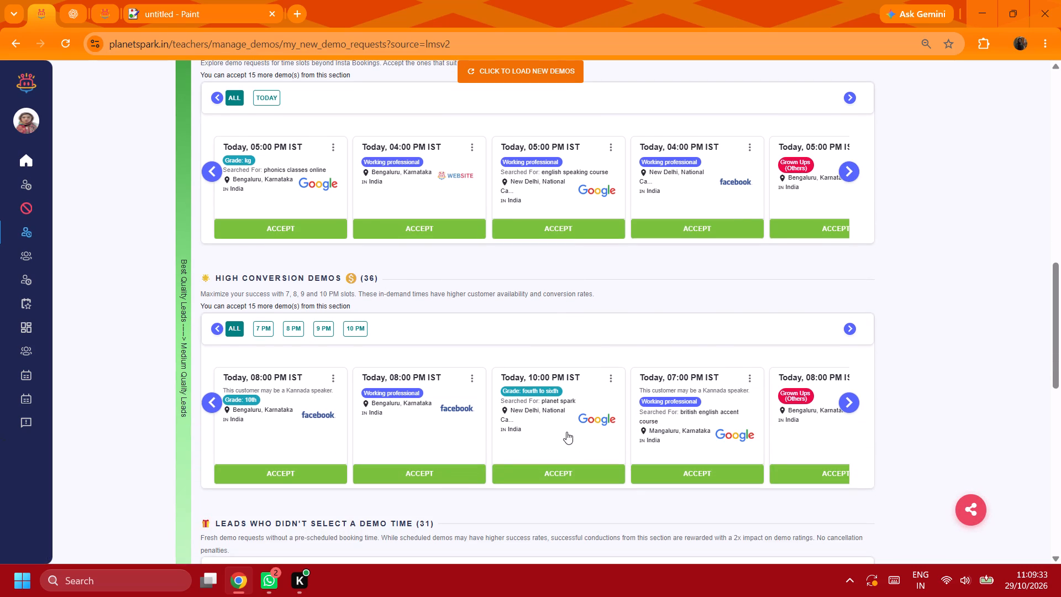
{"action": "left_click", "coordinate": [856, 403]}
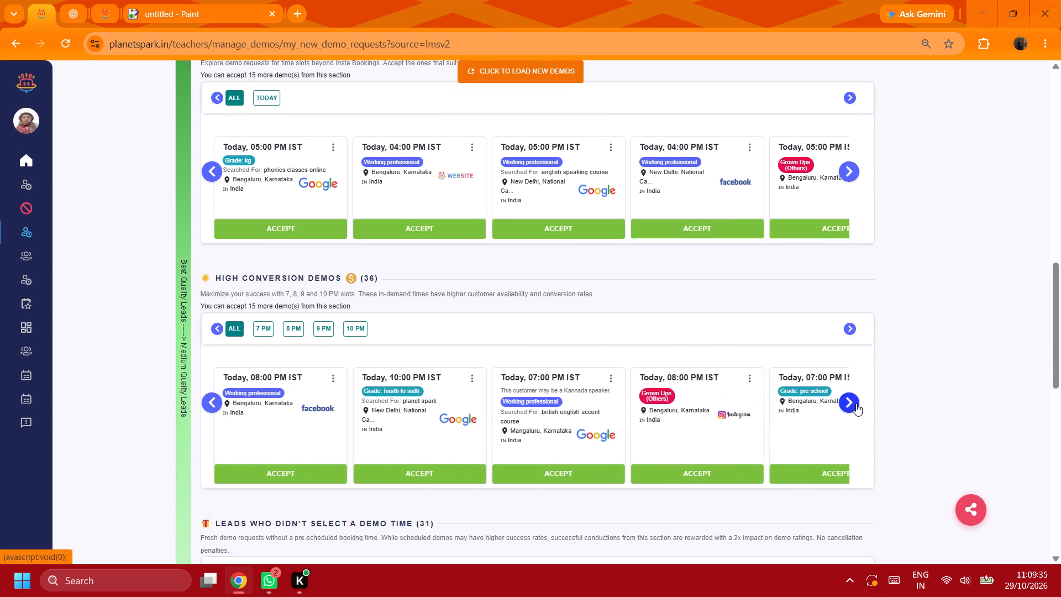
{"action": "left_click", "coordinate": [856, 404]}
{"action": "left_click", "coordinate": [856, 404]}
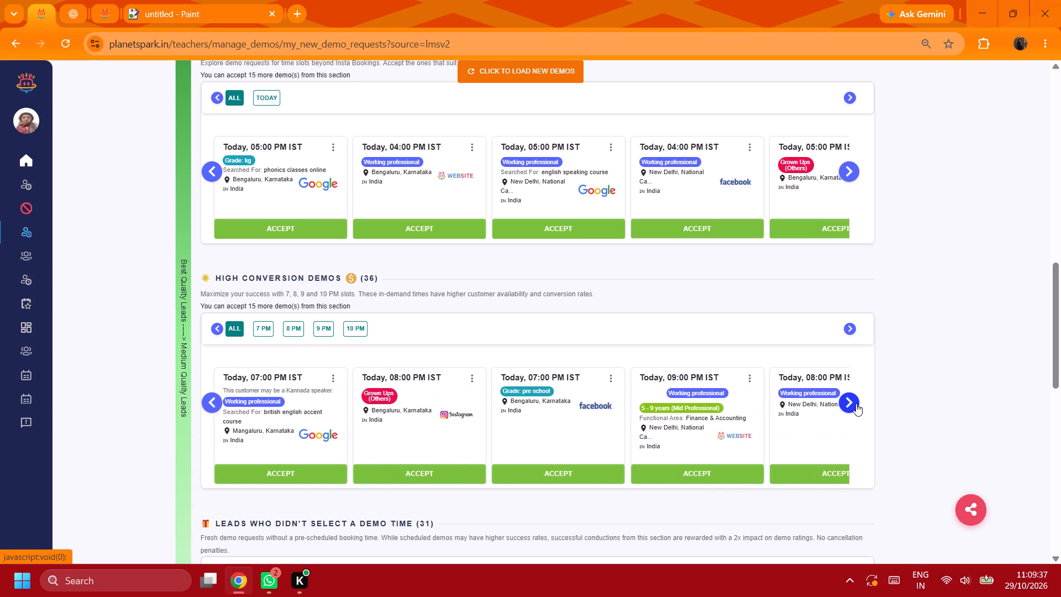
{"action": "left_click", "coordinate": [856, 404]}
{"action": "left_click", "coordinate": [856, 404]}
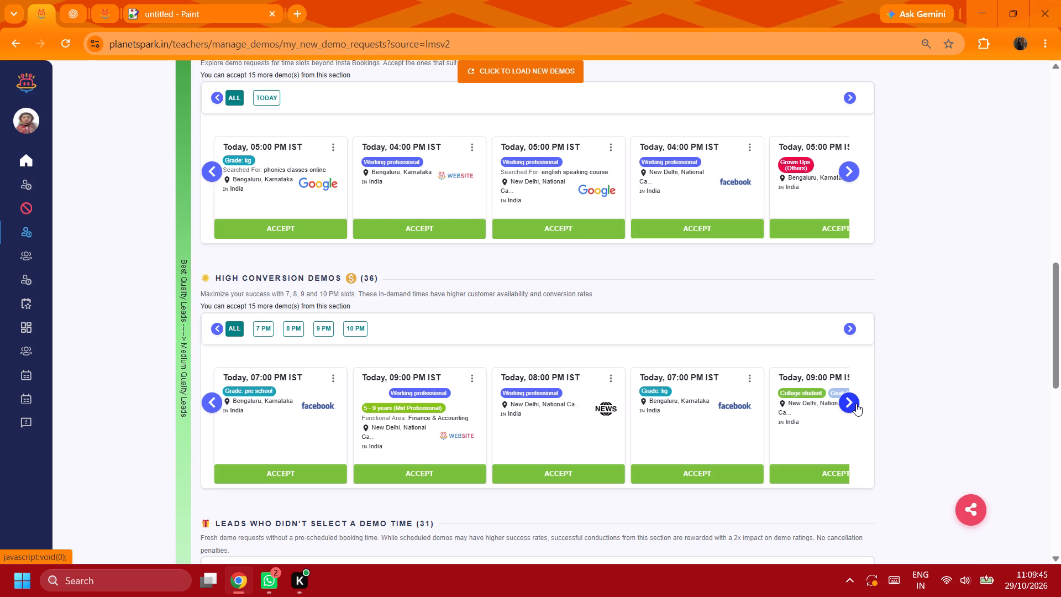
{"action": "left_click", "coordinate": [856, 404]}
{"action": "left_click", "coordinate": [856, 404]}
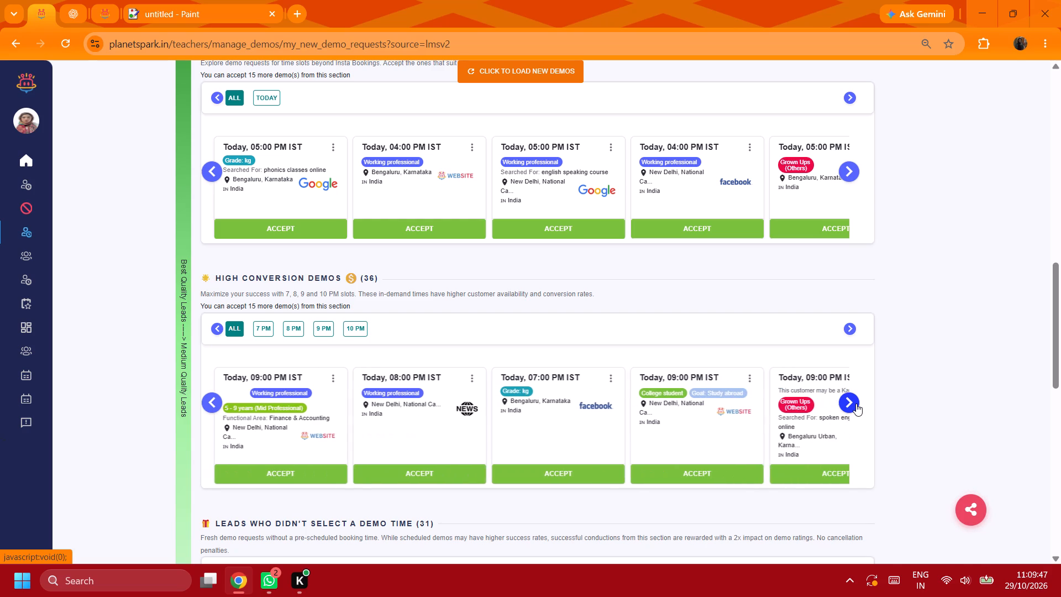
{"action": "left_click", "coordinate": [856, 404]}
{"action": "left_click", "coordinate": [856, 404]}
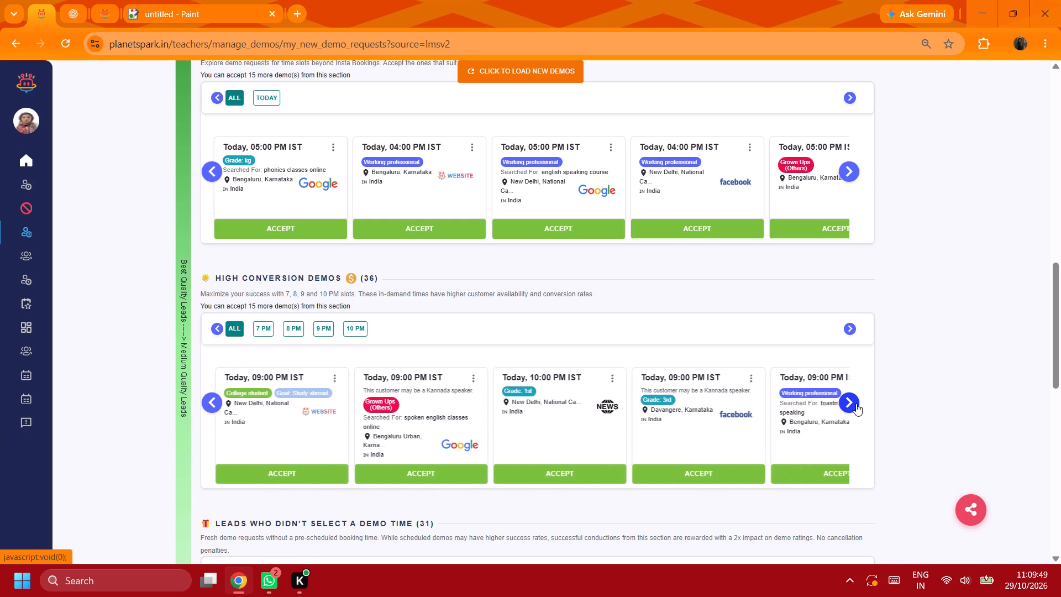
Browse further through the High Conversion Demos cards, comparing the Karnataka and Delhi requests by time slot, grade and source.
{"action": "left_click", "coordinate": [856, 404]}
{"action": "left_click", "coordinate": [856, 404]}
{"action": "left_click", "coordinate": [856, 404]}
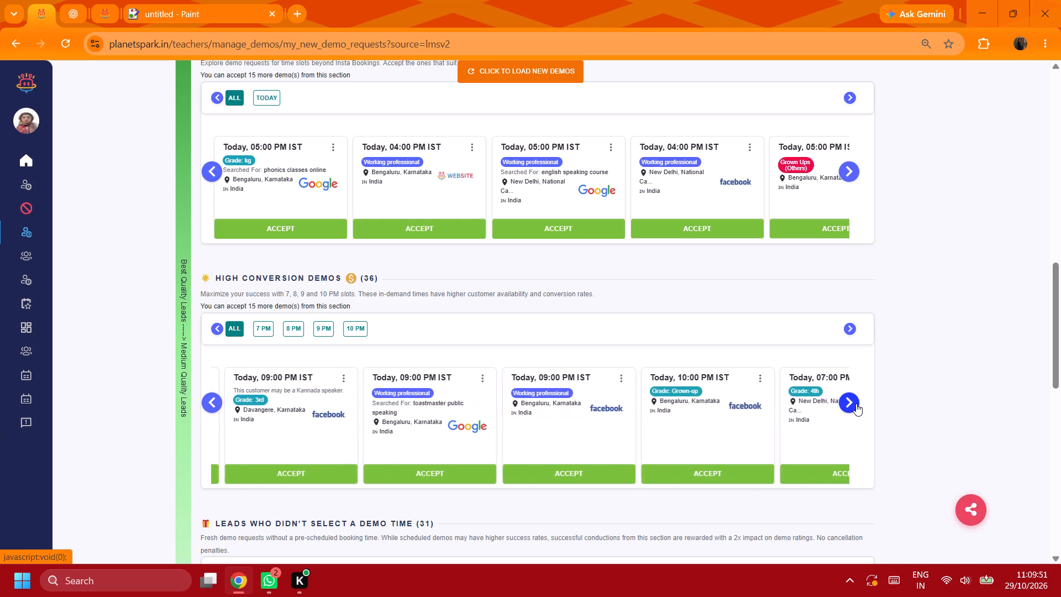
{"action": "left_click", "coordinate": [856, 404]}
{"action": "left_click", "coordinate": [856, 404]}
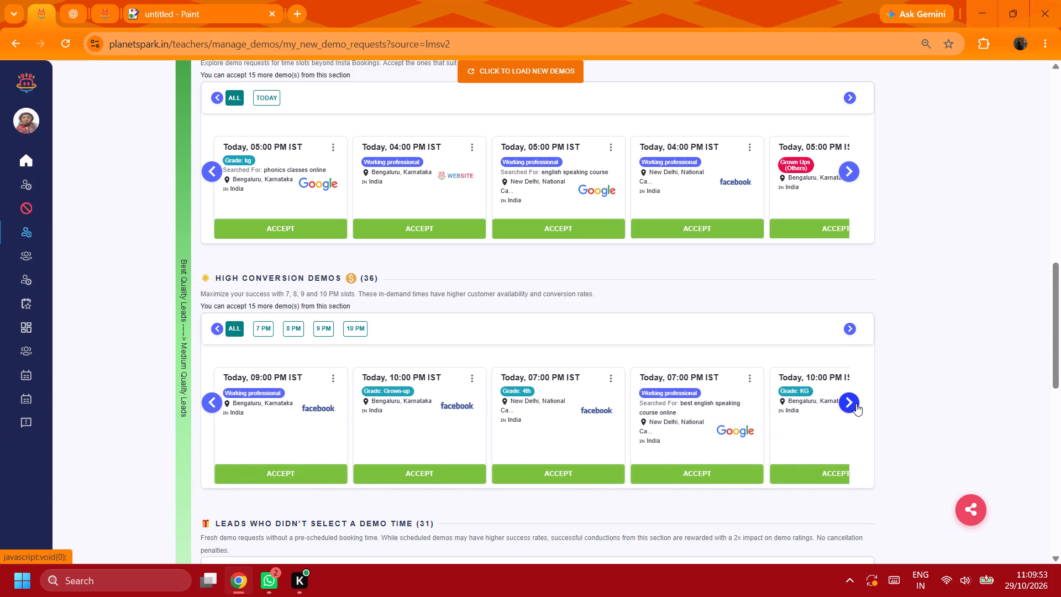
{"action": "left_click", "coordinate": [856, 404]}
{"action": "left_click", "coordinate": [856, 404]}
{"action": "left_click", "coordinate": [856, 404]}
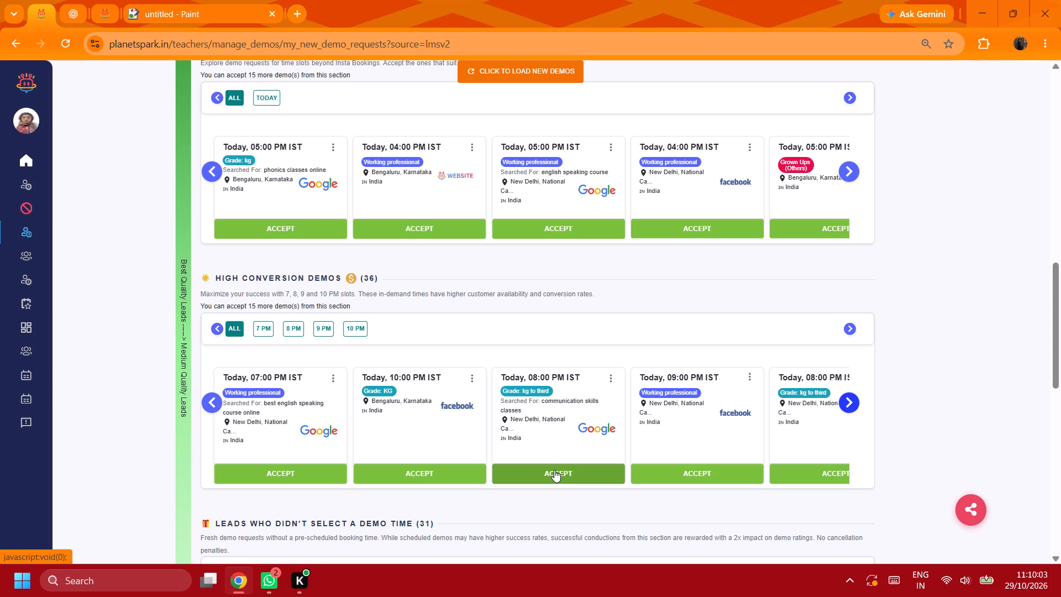
{"action": "left_click", "coordinate": [852, 404]}
{"action": "left_click", "coordinate": [852, 404]}
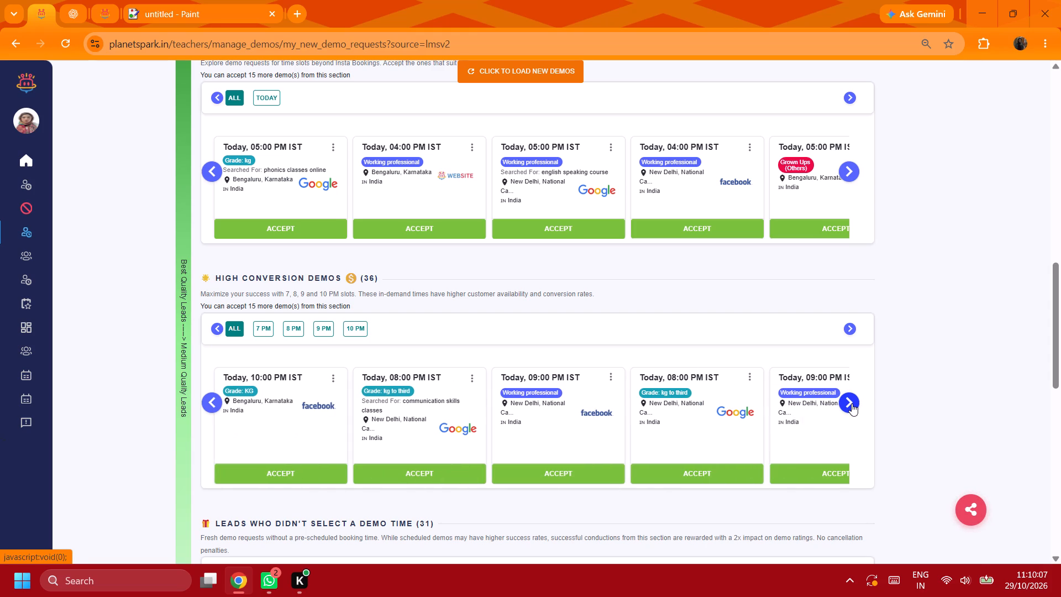
{"action": "left_click", "coordinate": [852, 404]}
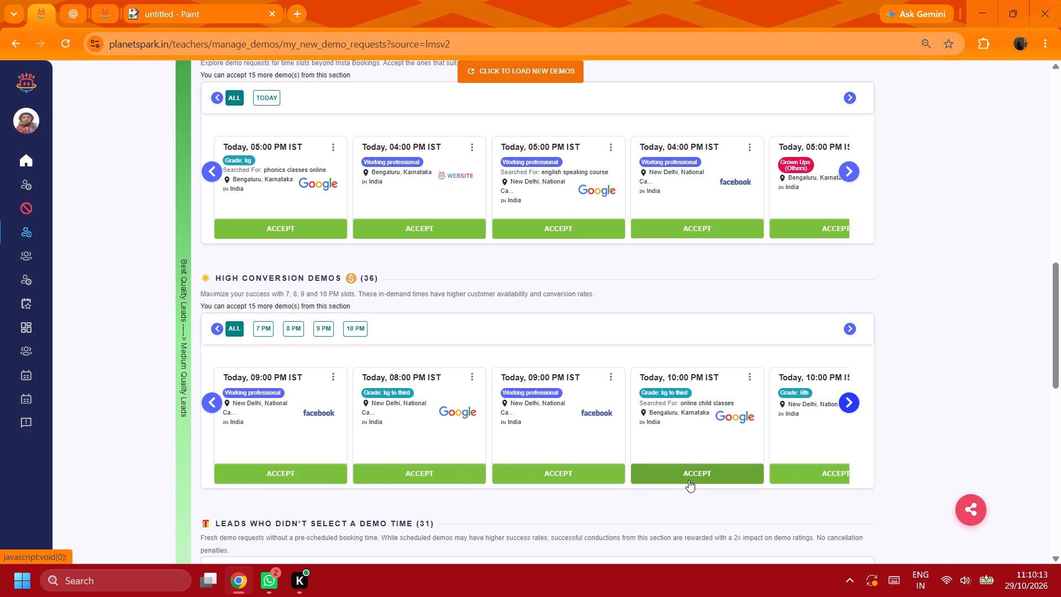
{"action": "left_click", "coordinate": [848, 401]}
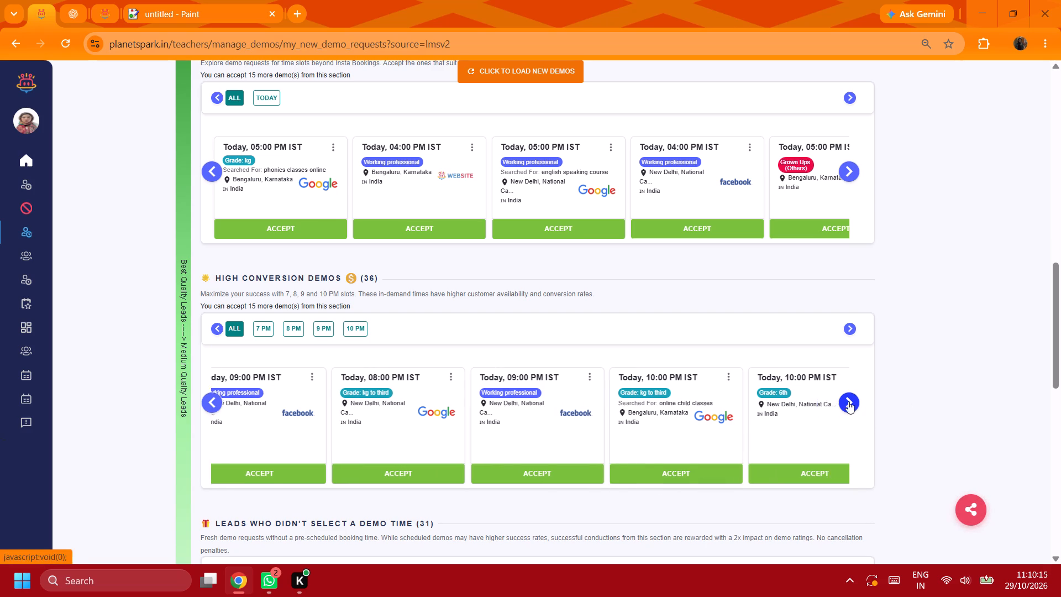
{"action": "left_click", "coordinate": [848, 401]}
{"action": "left_click", "coordinate": [848, 401]}
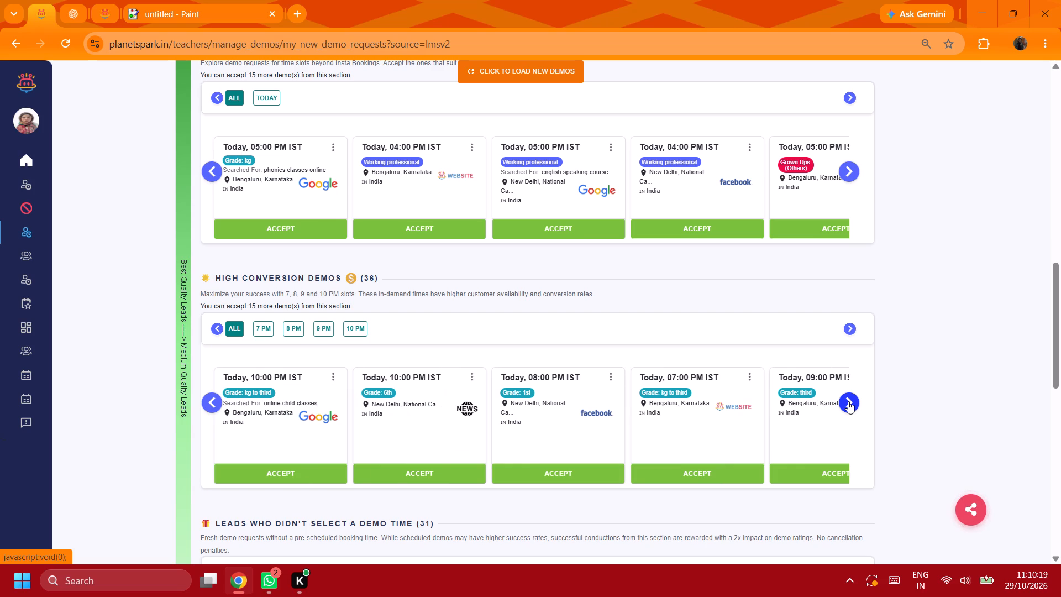
{"action": "left_click", "coordinate": [848, 401]}
{"action": "left_click", "coordinate": [848, 401]}
{"action": "left_click", "coordinate": [848, 401]}
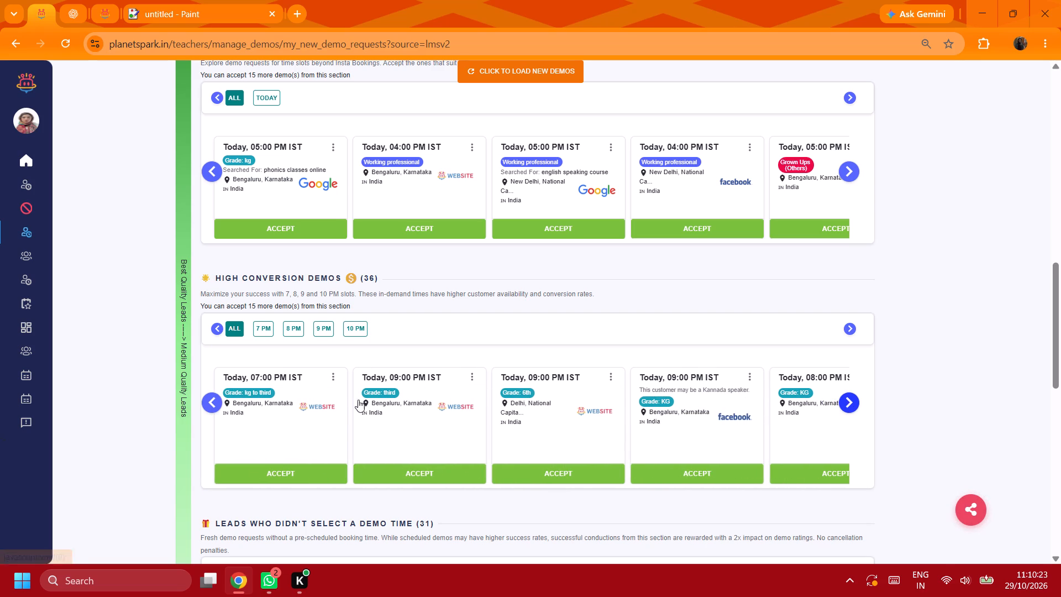
Go back to the 8 PM kg-to-third New Delhi request that searched for communication skills classes and accept it.
{"action": "triple_click", "coordinate": [219, 403]}
{"action": "left_click", "coordinate": [219, 403]}
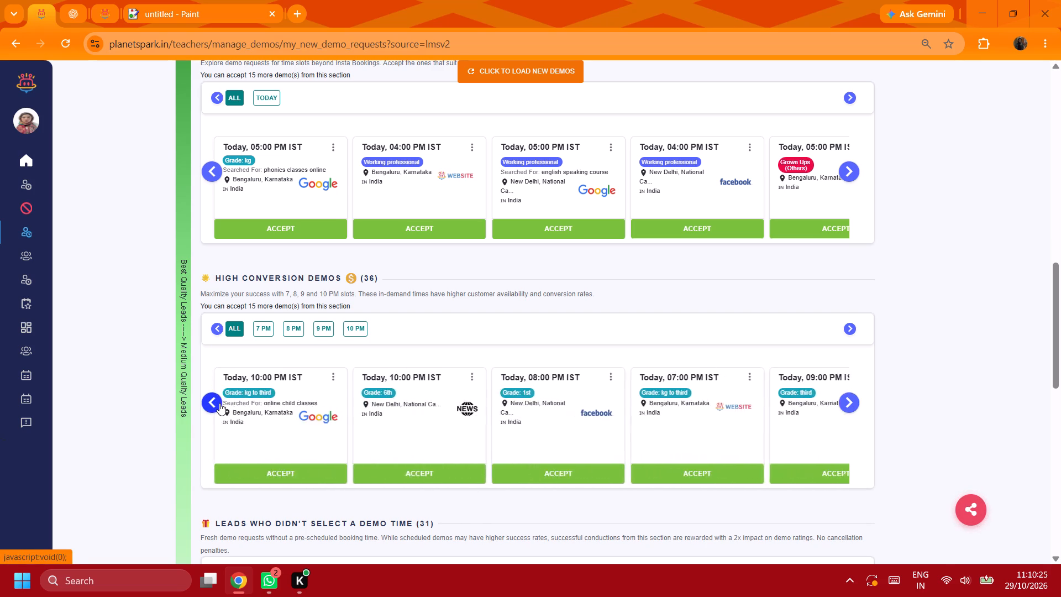
{"action": "double_click", "coordinate": [219, 403]}
{"action": "left_click", "coordinate": [219, 403]}
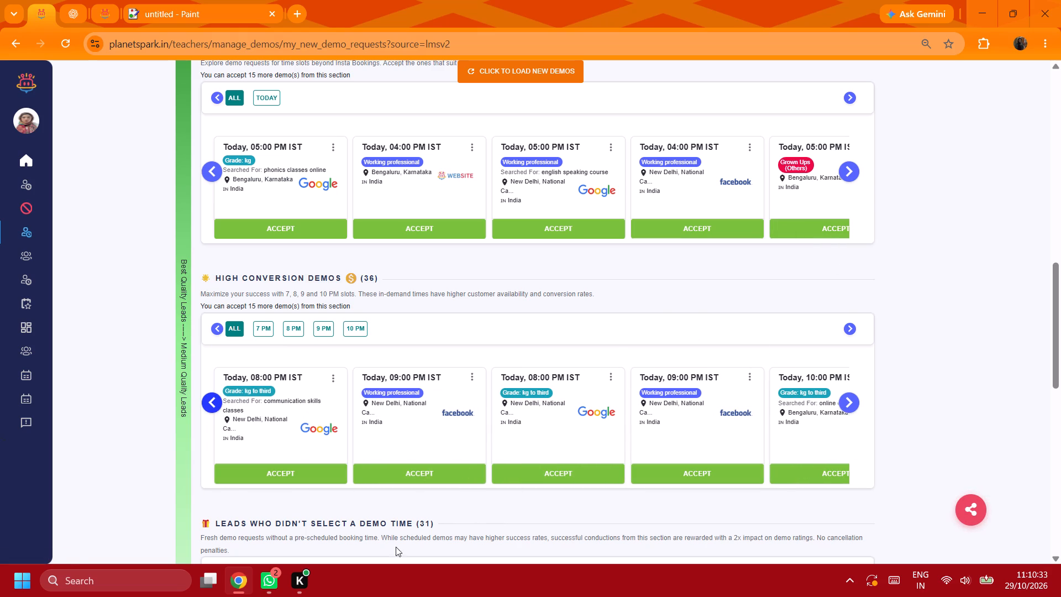
{"action": "left_click", "coordinate": [292, 474]}
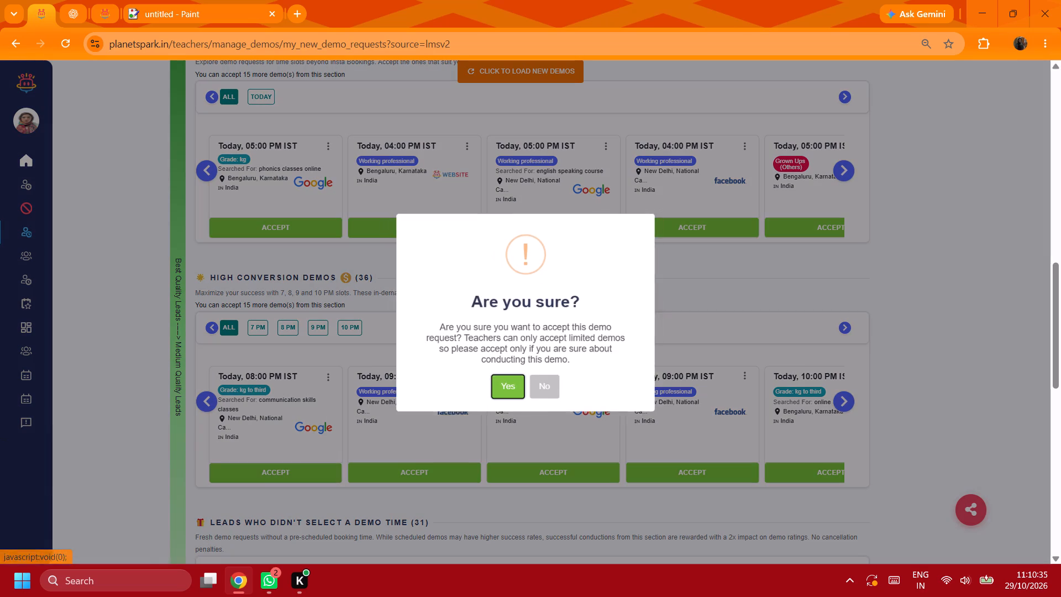
{"action": "left_click", "coordinate": [504, 388]}
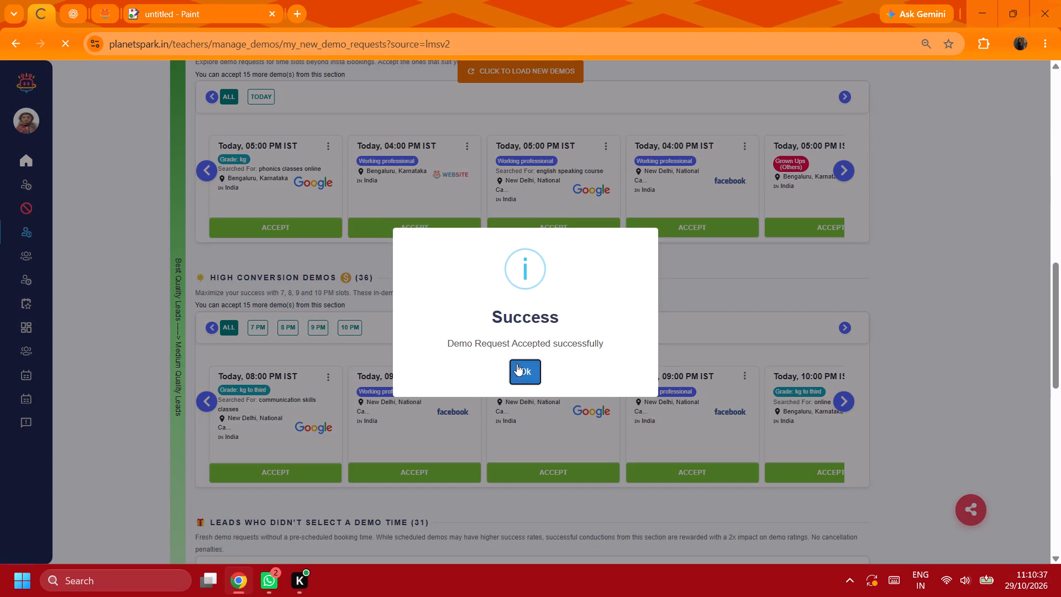
{"action": "left_click", "coordinate": [523, 364]}
Start a free call to the parent of the newly accepted 8 PM demo and dismiss the call dialog.
{"action": "scroll", "coordinate": [523, 365], "scroll_direction": "down", "scroll_amount": 4}
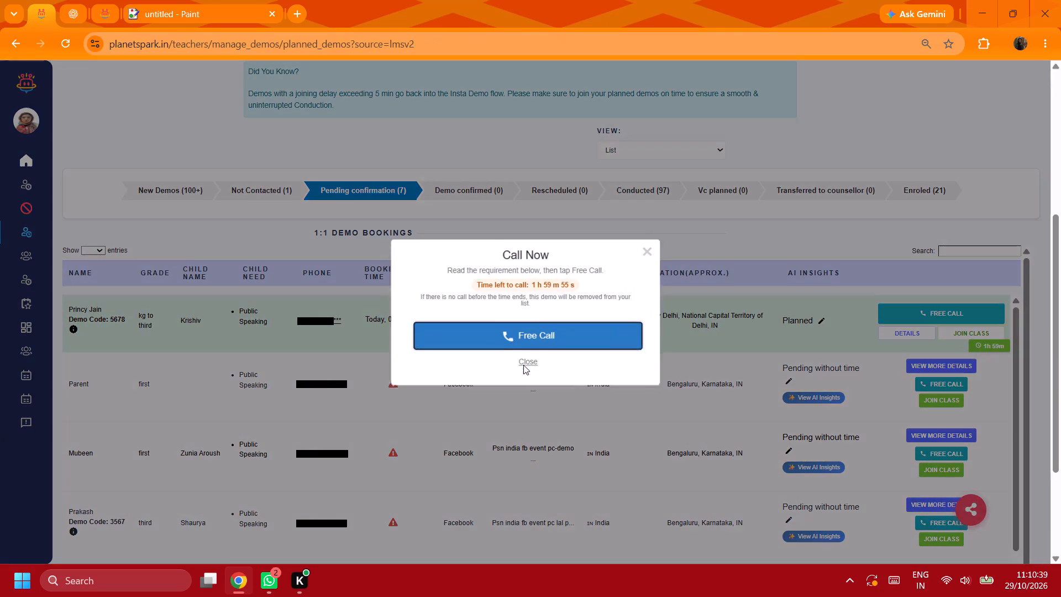
{"action": "left_click", "coordinate": [543, 328]}
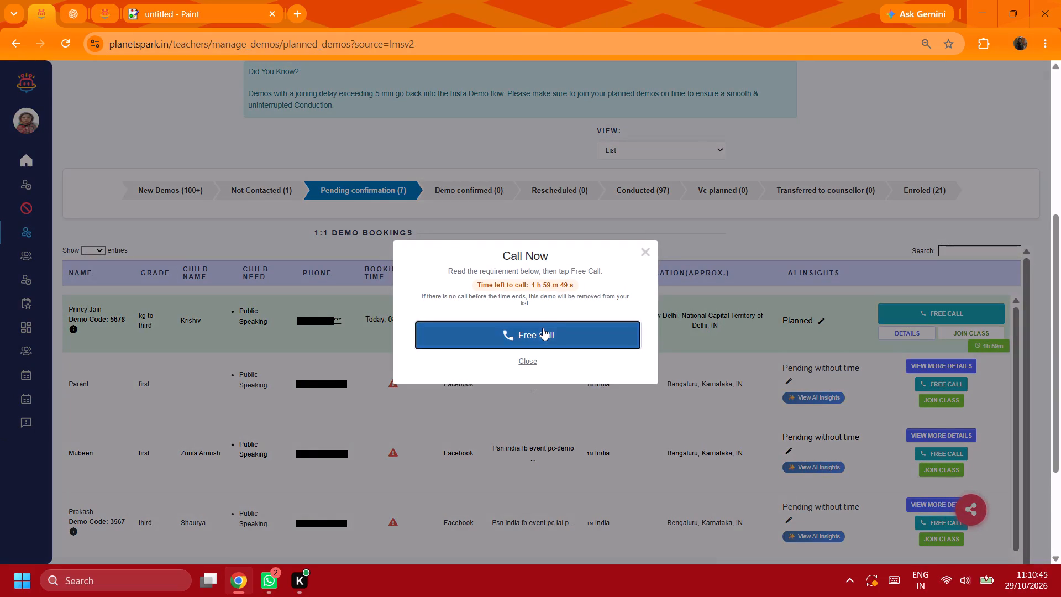
{"action": "left_click", "coordinate": [551, 202]}
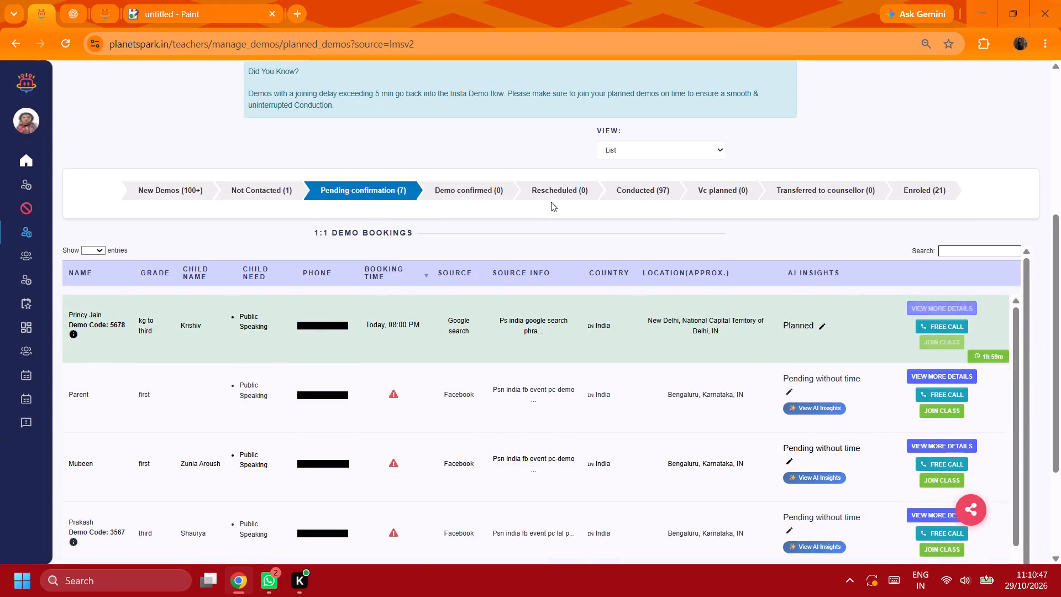
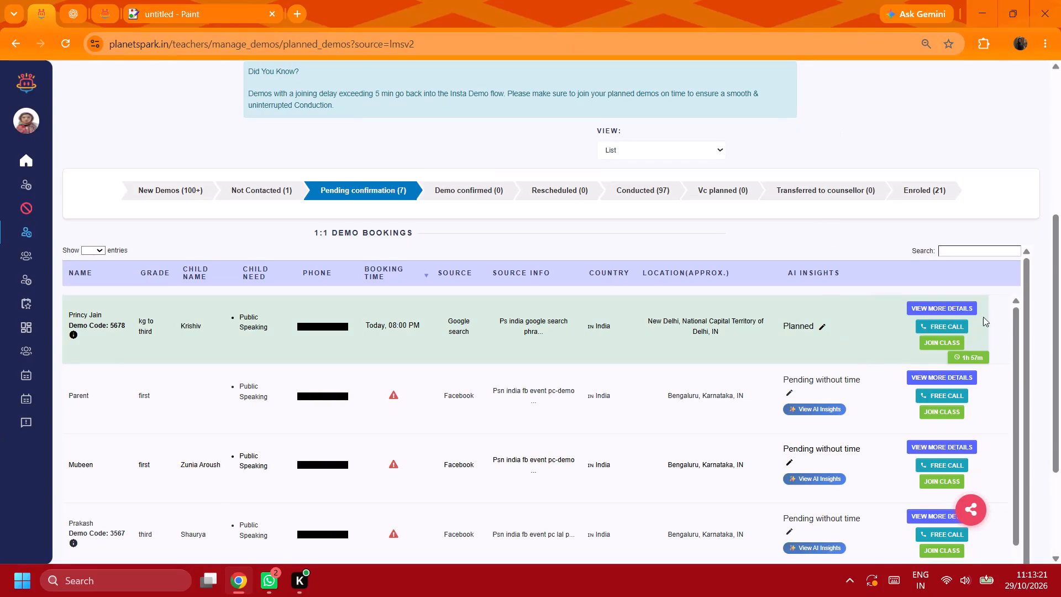
View the full details of the 8 PM New Delhi demo booking in the pending confirmation list, and close them.
{"action": "left_click", "coordinate": [931, 310]}
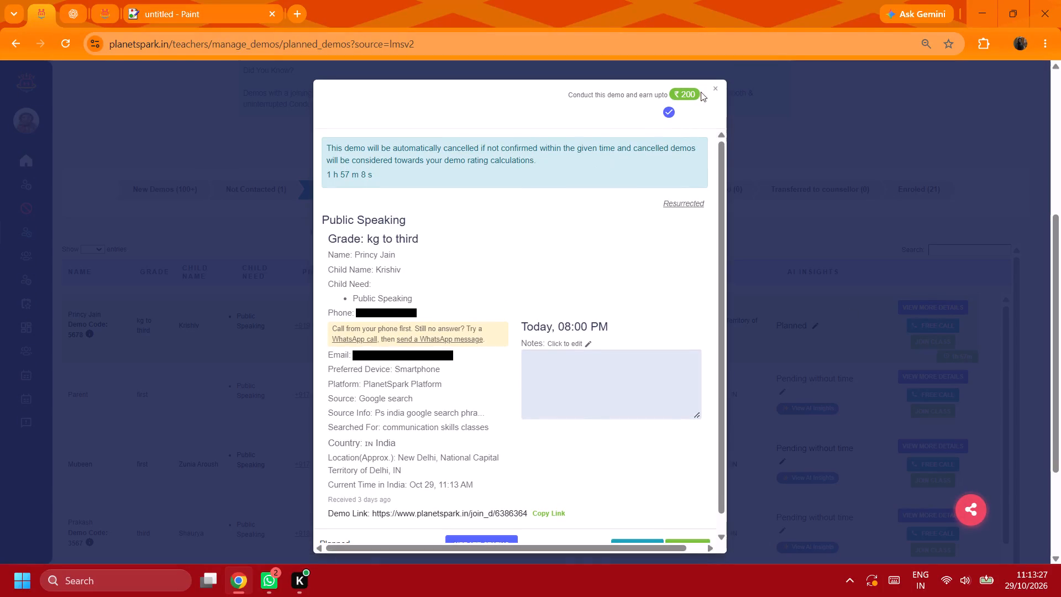
{"action": "left_click", "coordinate": [716, 90]}
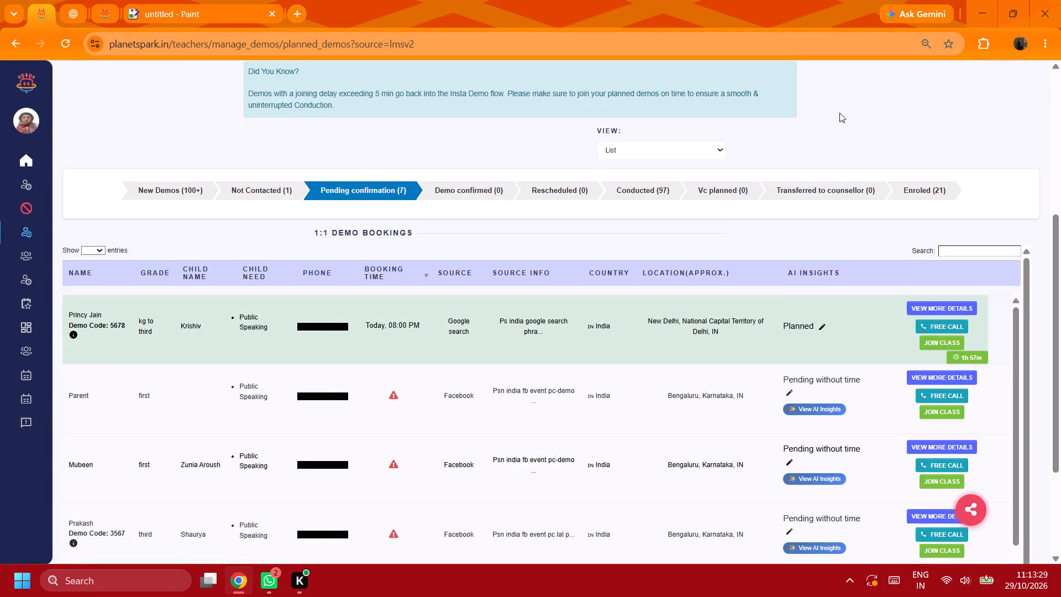
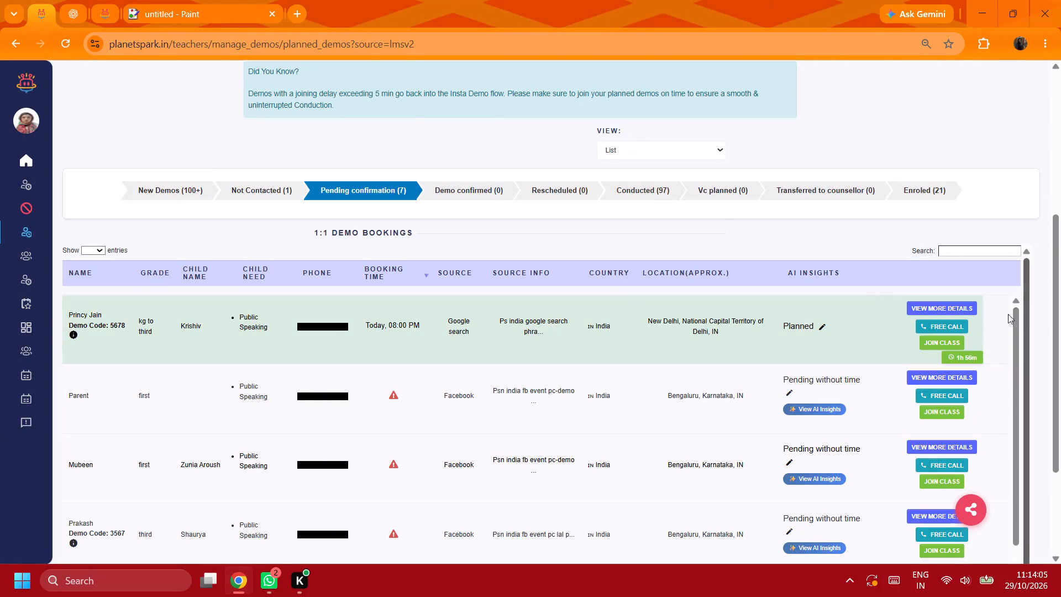
Update the 8 PM New Delhi booking's status to "Parent Demo Confirmed with change in demo time", rescheduled to 29 October at 04:00 PM.
{"action": "left_click", "coordinate": [929, 308]}
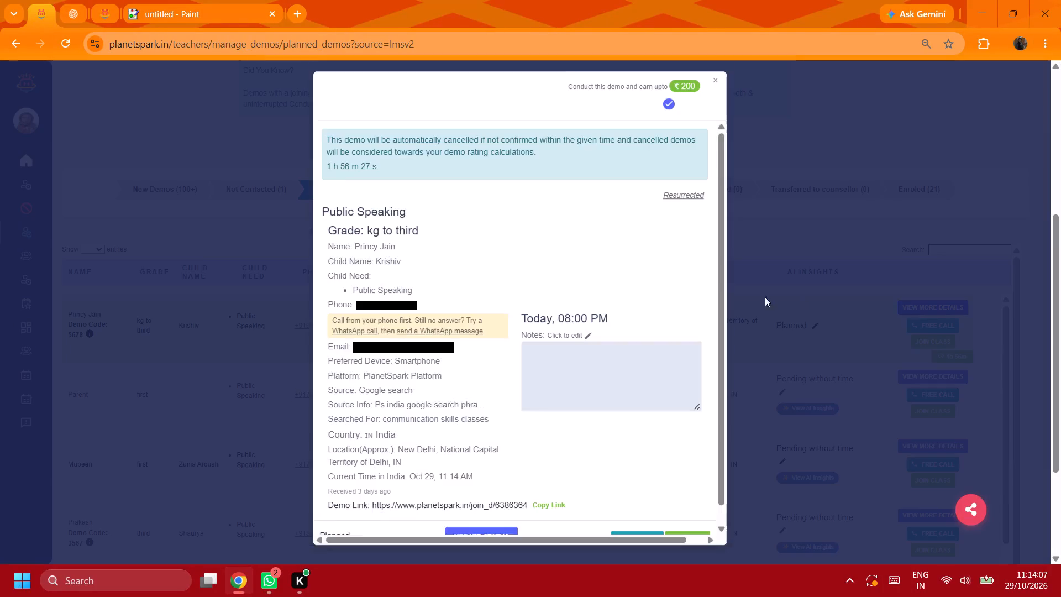
{"action": "scroll", "coordinate": [439, 357], "scroll_direction": "down", "scroll_amount": 5}
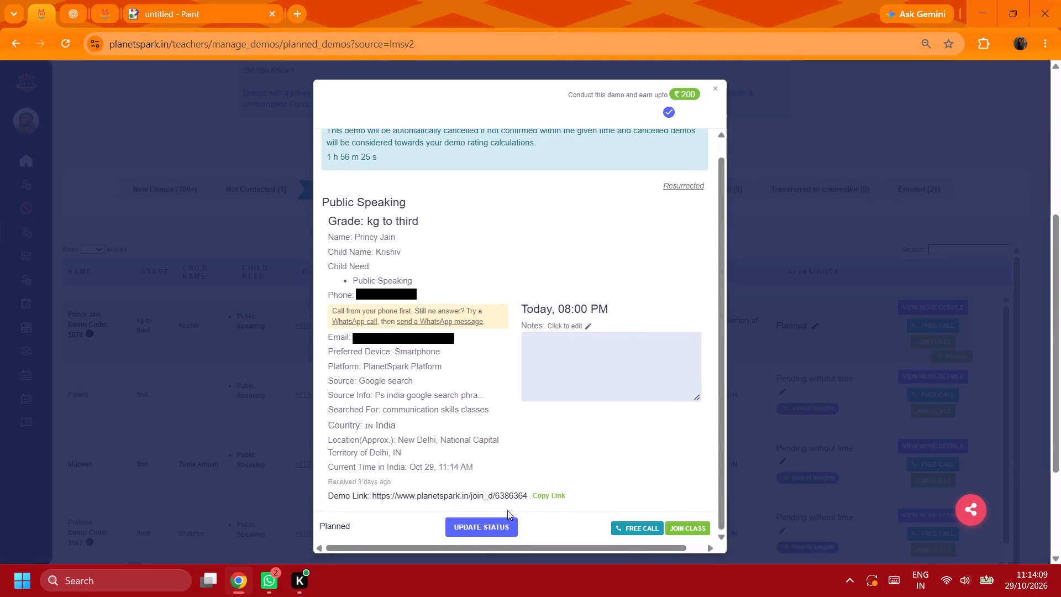
{"action": "left_click", "coordinate": [491, 533]}
{"action": "scroll", "coordinate": [522, 491], "scroll_direction": "down", "scroll_amount": 3}
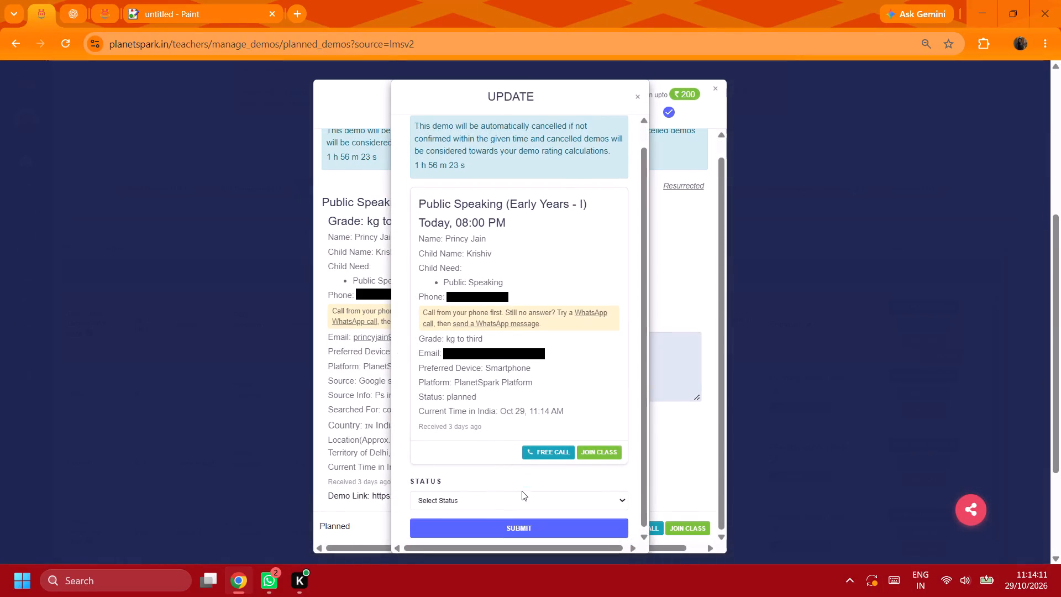
{"action": "left_click", "coordinate": [499, 497]}
{"action": "left_click", "coordinate": [498, 484]}
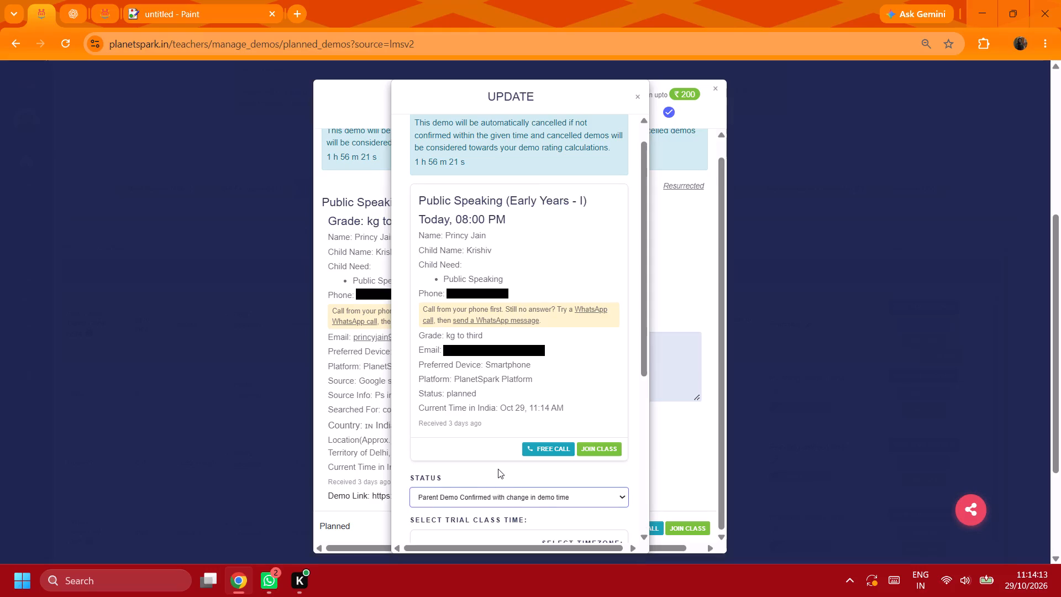
{"action": "scroll", "coordinate": [498, 469], "scroll_direction": "down", "scroll_amount": 4}
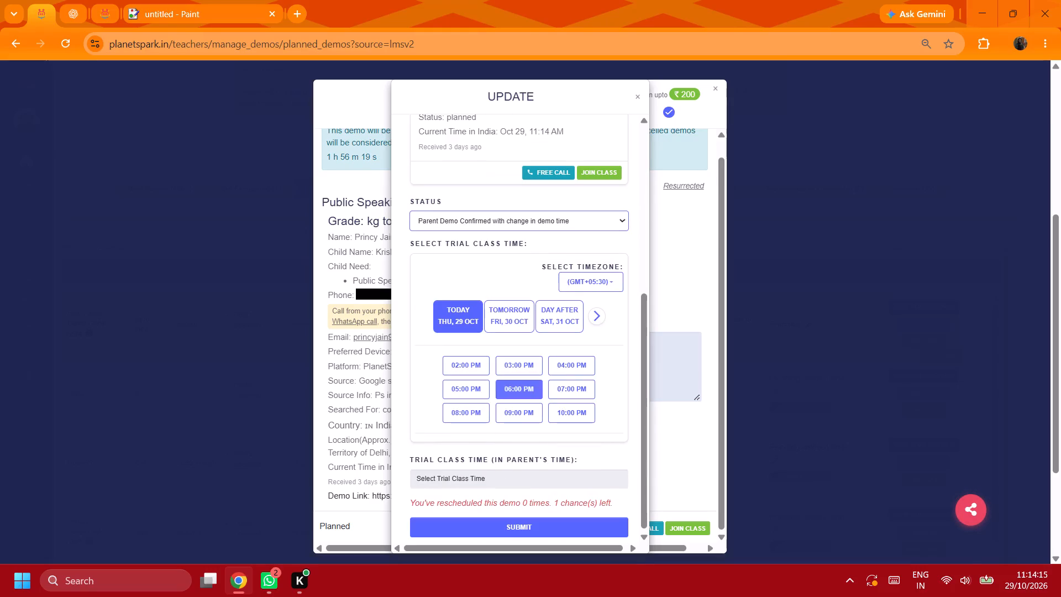
{"action": "left_click", "coordinate": [569, 366]}
{"action": "scroll", "coordinate": [492, 488], "scroll_direction": "down", "scroll_amount": 5}
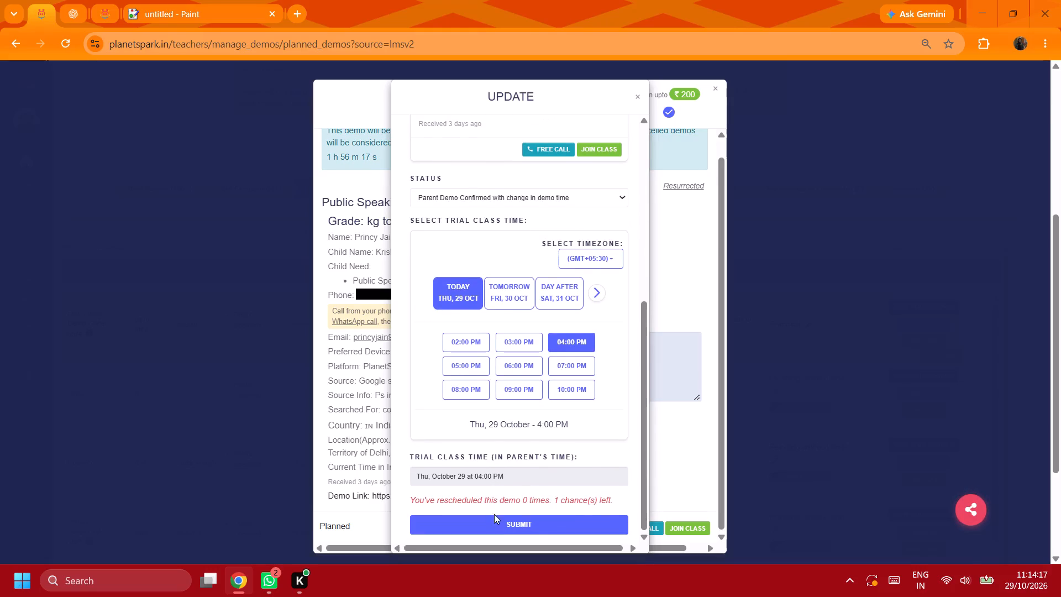
{"action": "left_click", "coordinate": [495, 519]}
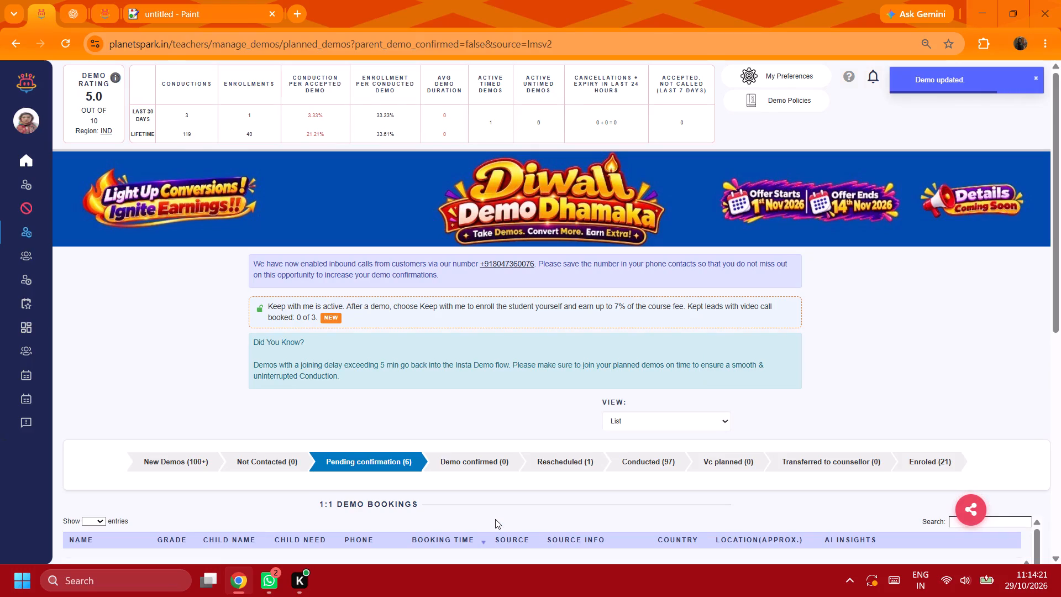
Look through the remaining 1:1 demo bookings in the pending confirmation list.
{"action": "scroll", "coordinate": [495, 519], "scroll_direction": "down", "scroll_amount": 3}
{"action": "scroll", "coordinate": [384, 394], "scroll_direction": "down", "scroll_amount": 5}
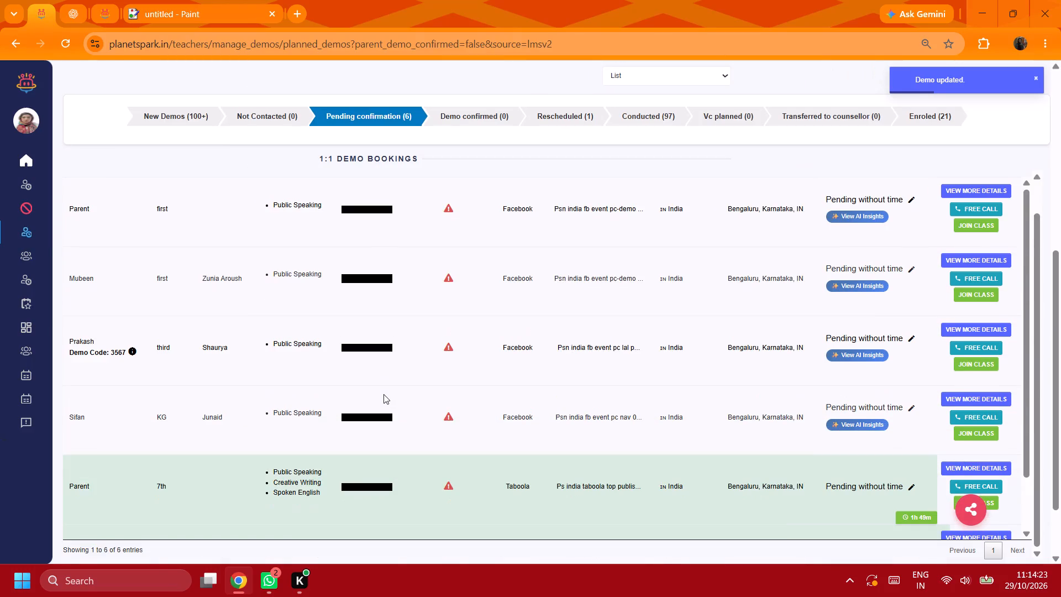
{"action": "scroll", "coordinate": [384, 394], "scroll_direction": "down", "scroll_amount": 3}
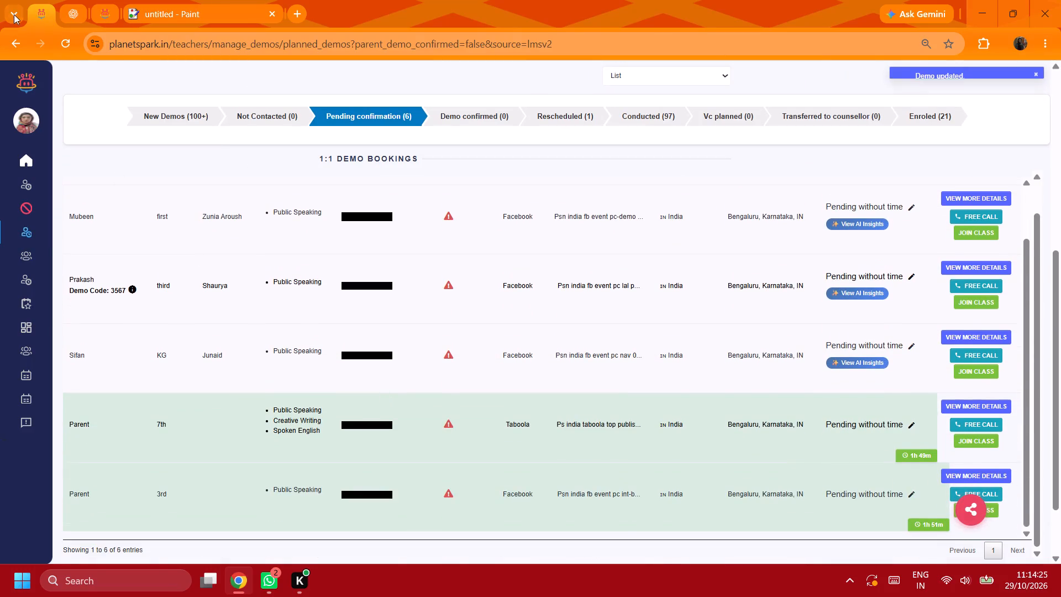
Return to the new demo requests and browse further through the High Conversion Demos.
{"action": "left_click", "coordinate": [17, 40]}
{"action": "left_click", "coordinate": [17, 40]}
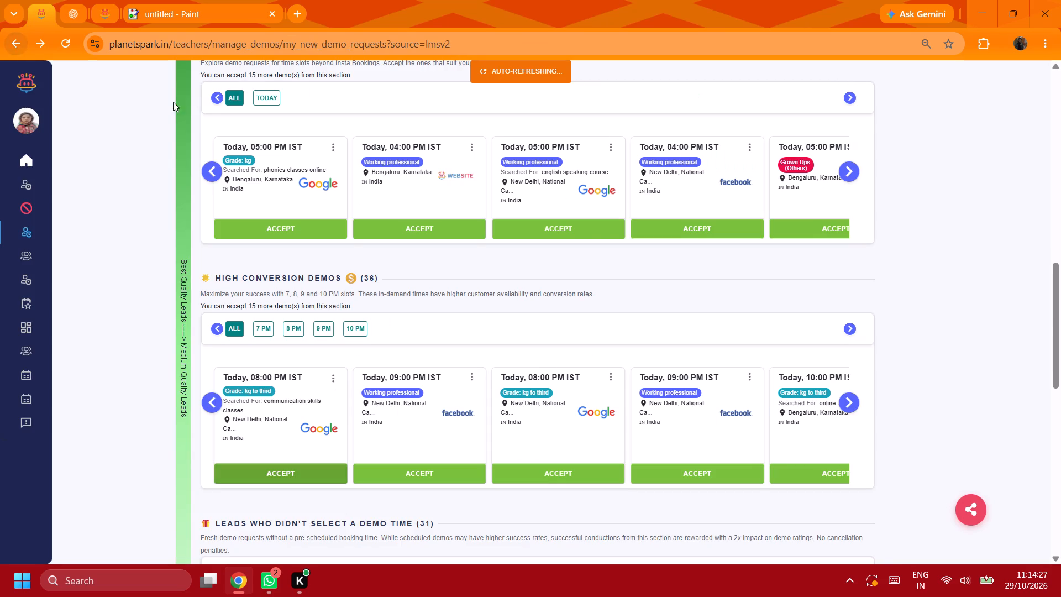
{"action": "left_click", "coordinate": [848, 400]}
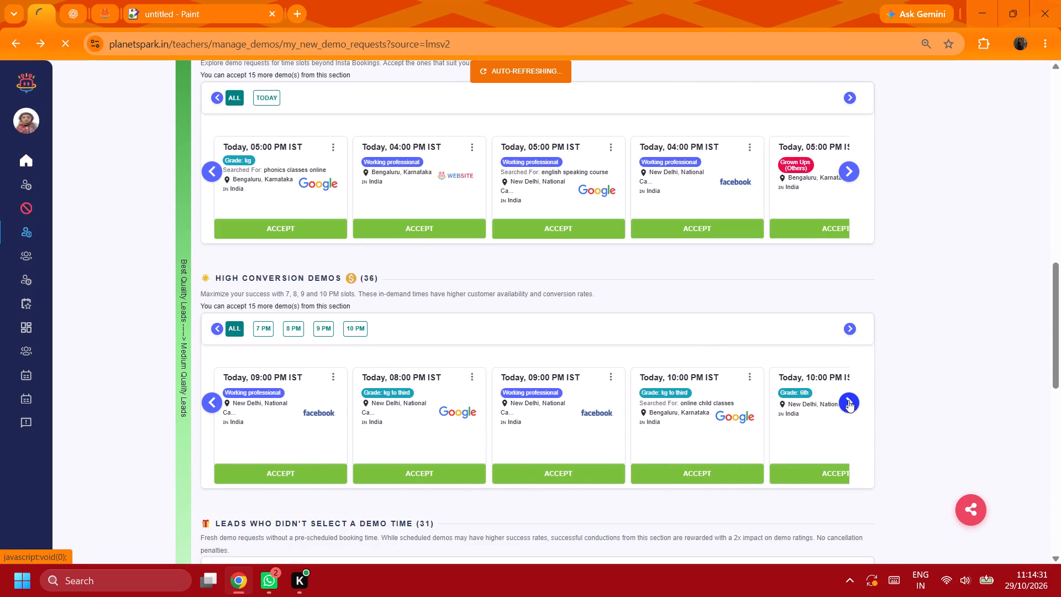
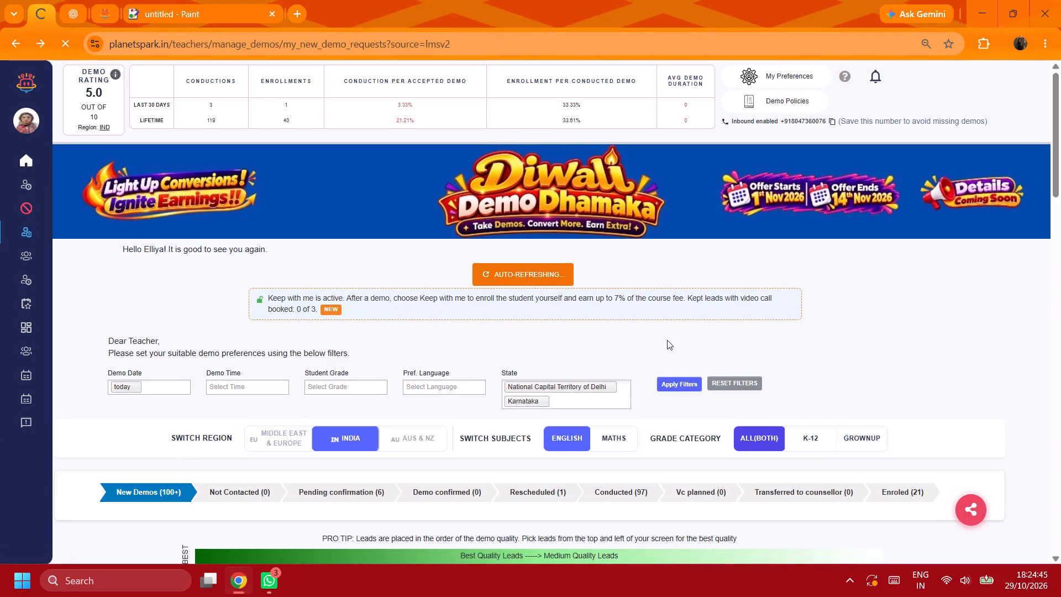
Reapply the demo request filters for today with the states National Capital Territory of Delhi and Karnataka.
{"action": "left_click", "coordinate": [681, 392]}
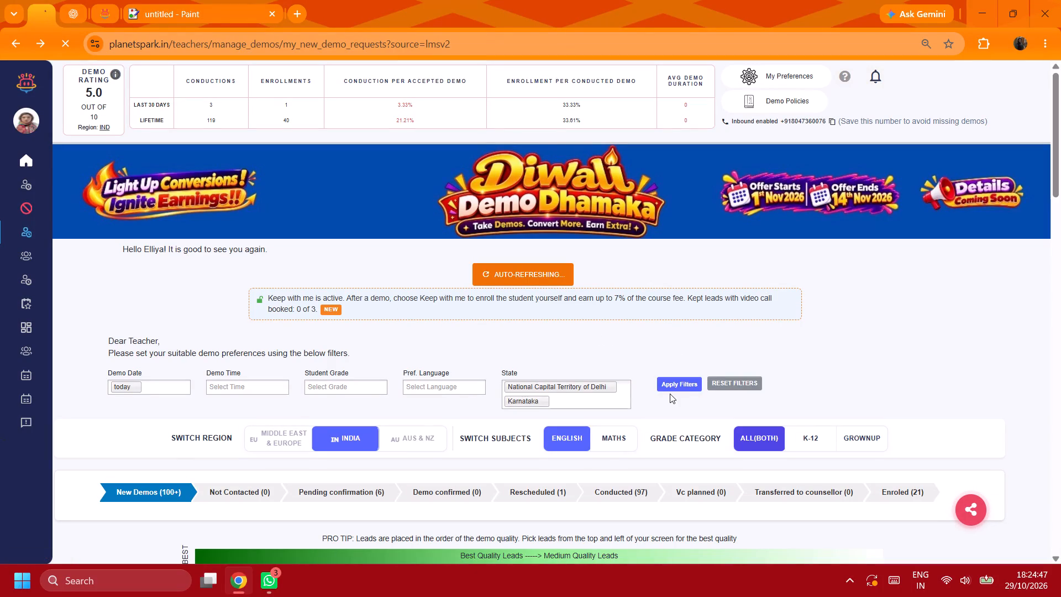
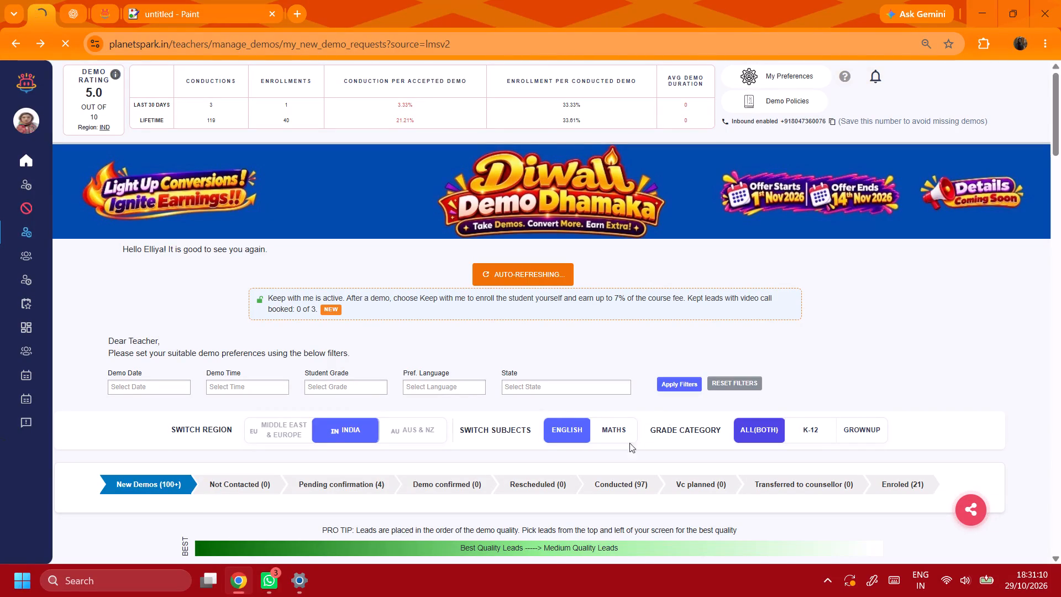
Filter the new demo requests by the state Karnataka.
{"action": "scroll", "coordinate": [312, 455], "scroll_direction": "down", "scroll_amount": 4}
{"action": "scroll", "coordinate": [698, 409], "scroll_direction": "up", "scroll_amount": 3}
{"action": "scroll", "coordinate": [703, 407], "scroll_direction": "down", "scroll_amount": 1}
{"action": "scroll", "coordinate": [703, 407], "scroll_direction": "up", "scroll_amount": 1}
{"action": "left_click", "coordinate": [537, 318]}
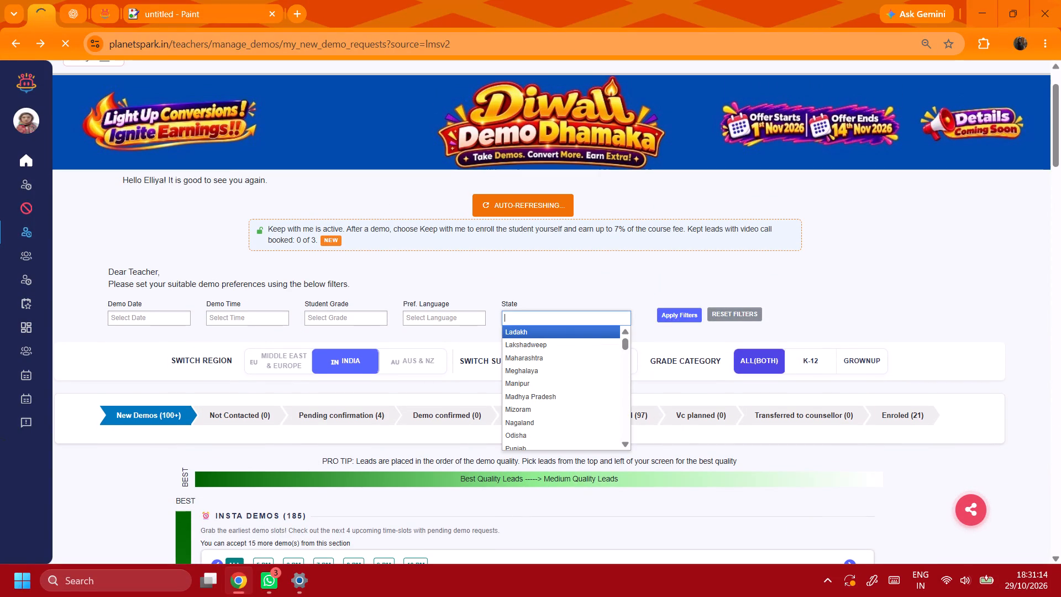
{"action": "type", "text": "kar"}
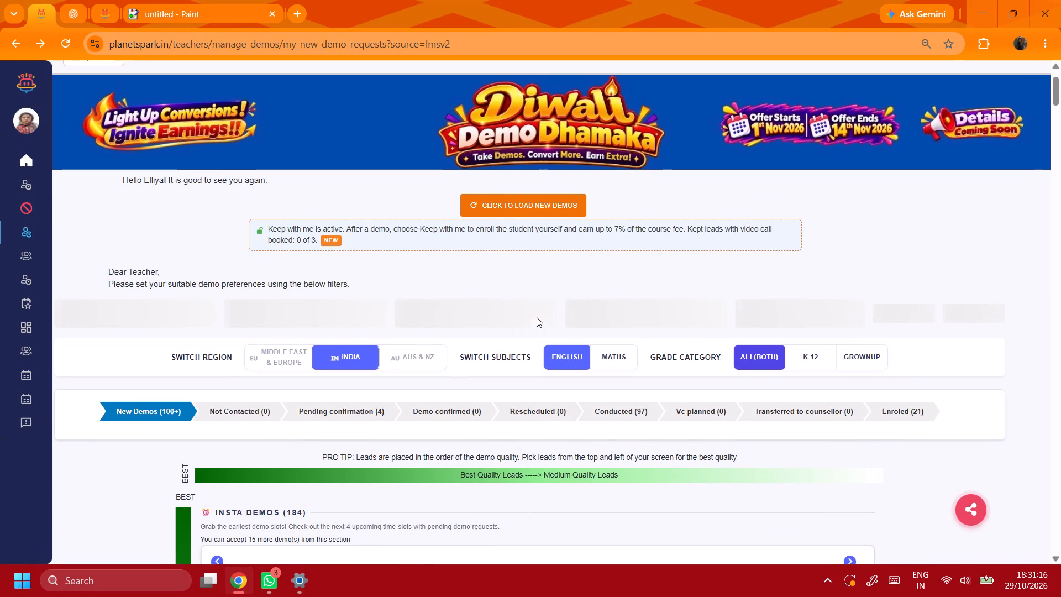
{"action": "left_click", "coordinate": [537, 317]}
{"action": "type", "text": "kar"}
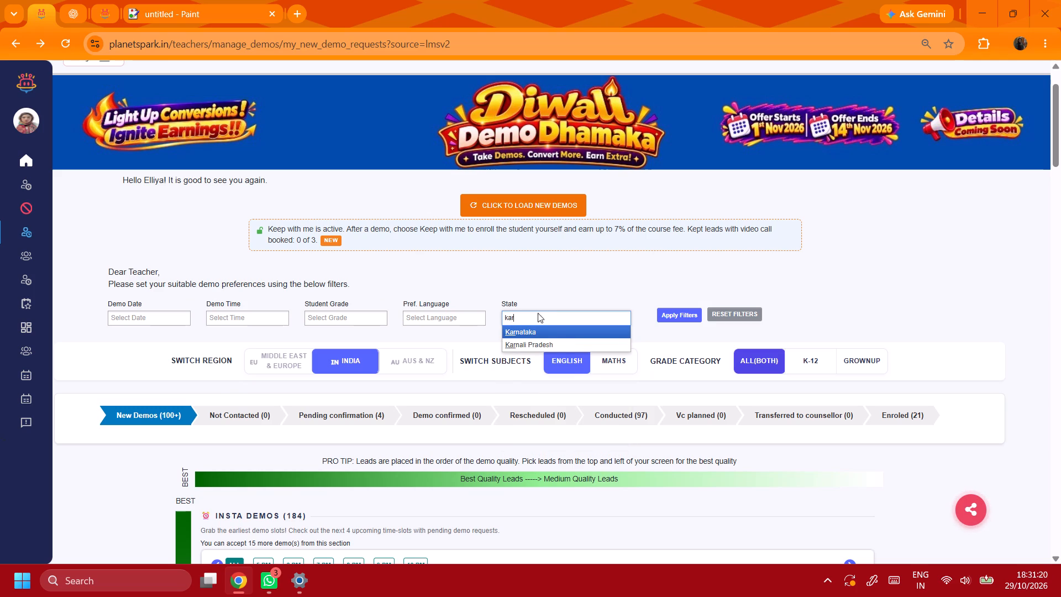
{"action": "left_click", "coordinate": [558, 334]}
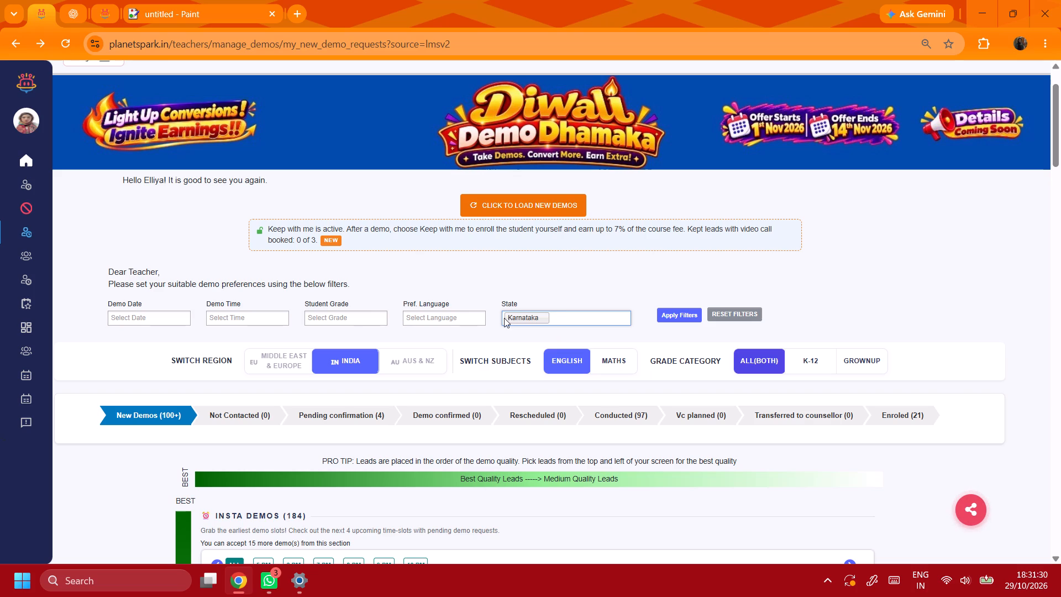
{"action": "left_click", "coordinate": [667, 313]}
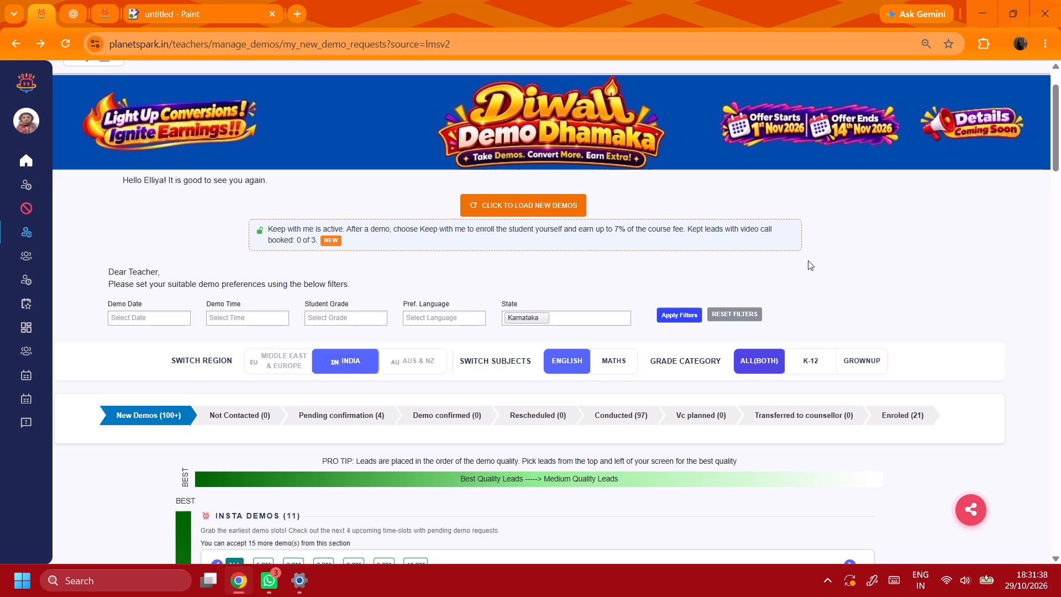
{"action": "left_click", "coordinate": [673, 315]}
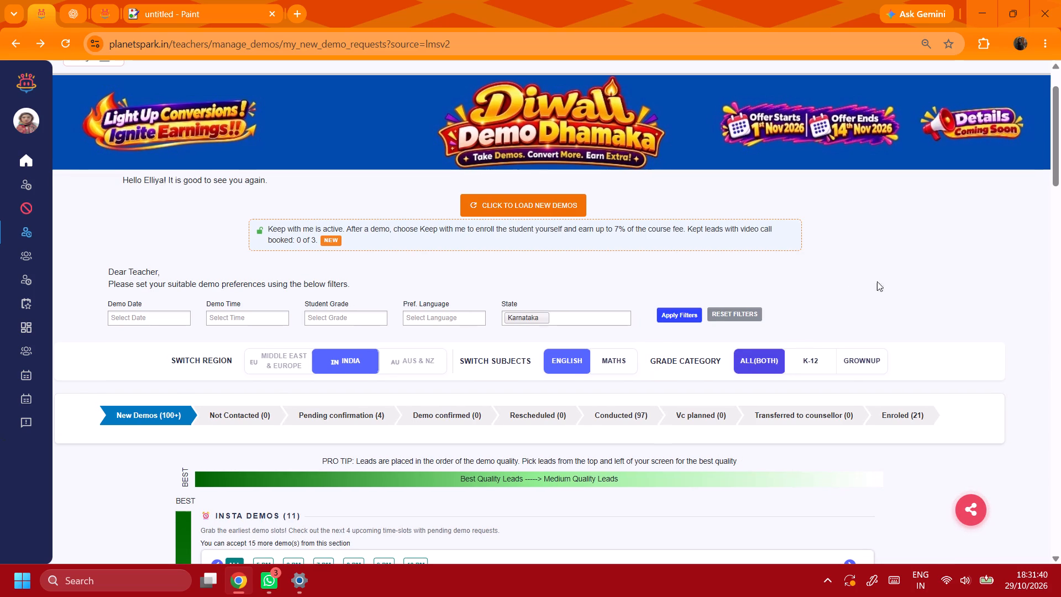
Look through the Karnataka demo requests across the Insta, Upcoming, Golden Hour, High Conversion and Weekend & Holiday sections.
{"action": "scroll", "coordinate": [903, 288], "scroll_direction": "down", "scroll_amount": 4}
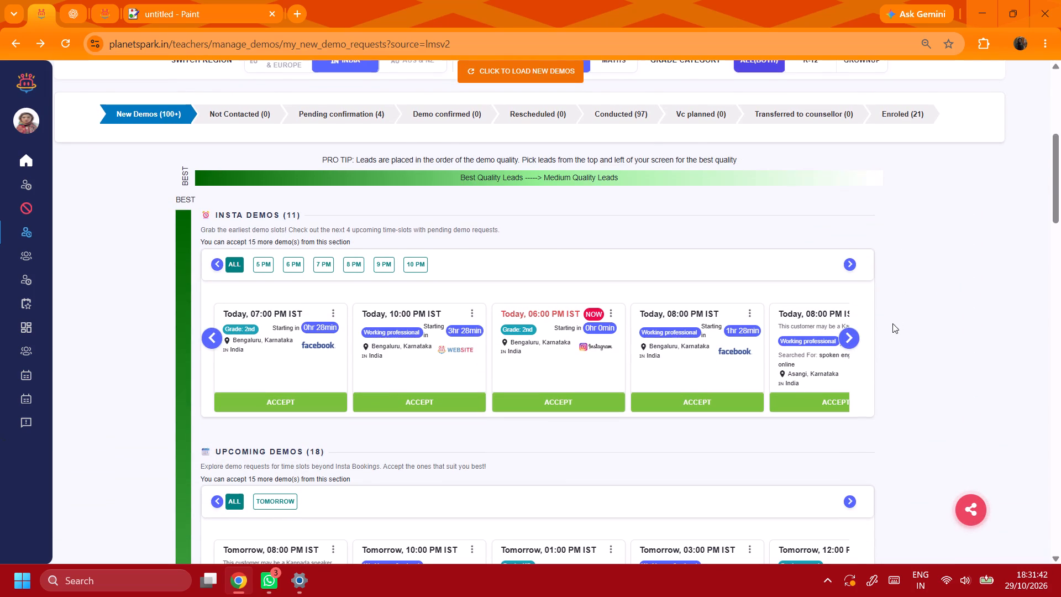
{"action": "left_click", "coordinate": [850, 337]}
{"action": "left_click", "coordinate": [850, 337]}
{"action": "left_click", "coordinate": [850, 337]}
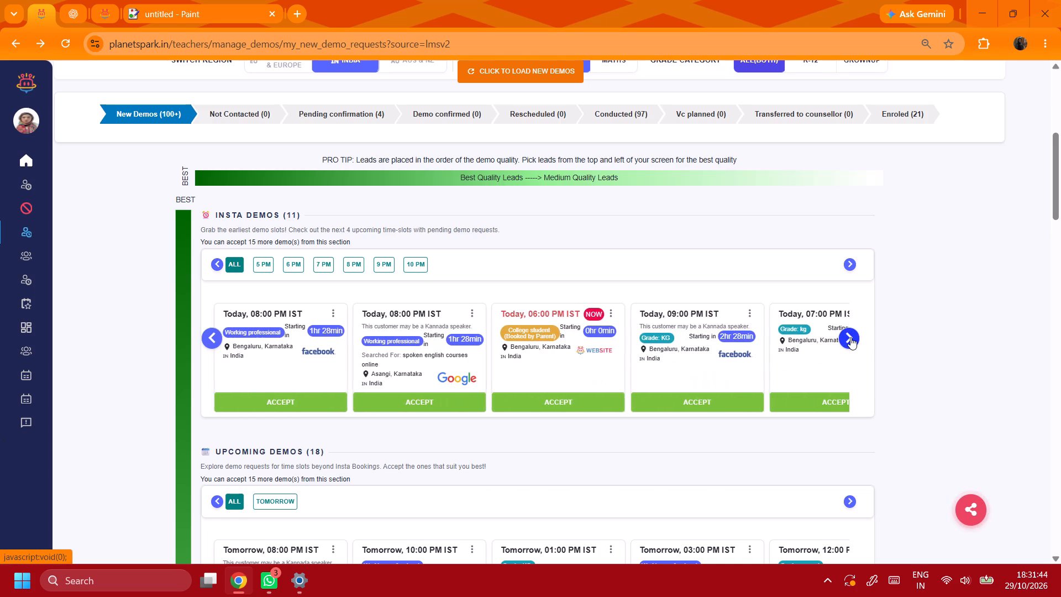
{"action": "left_click", "coordinate": [850, 337]}
{"action": "left_click", "coordinate": [850, 337]}
{"action": "left_click", "coordinate": [850, 337]}
{"action": "left_click", "coordinate": [850, 337]}
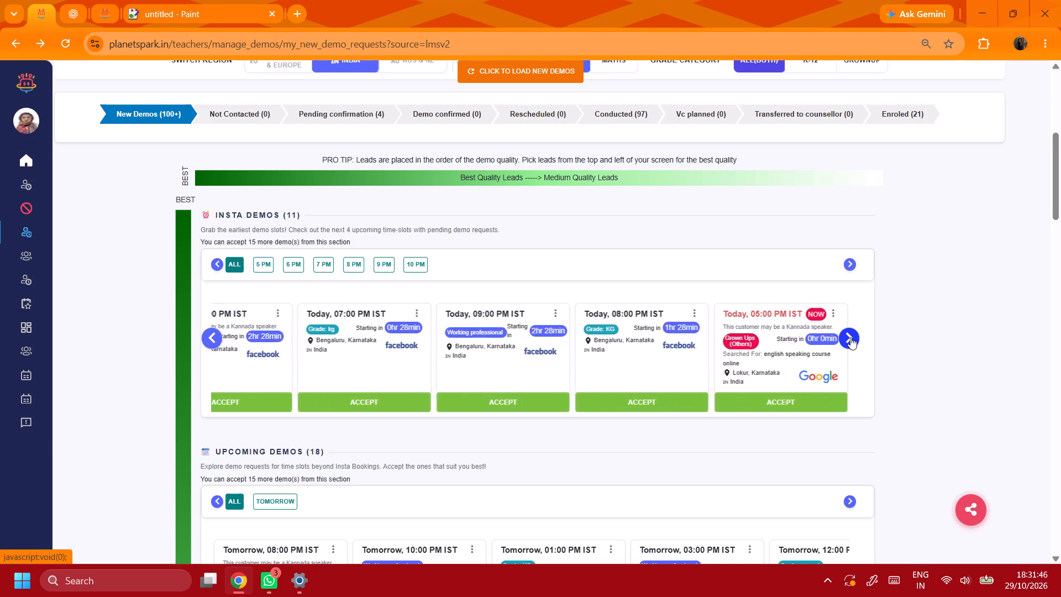
{"action": "scroll", "coordinate": [755, 349], "scroll_direction": "down", "scroll_amount": 3}
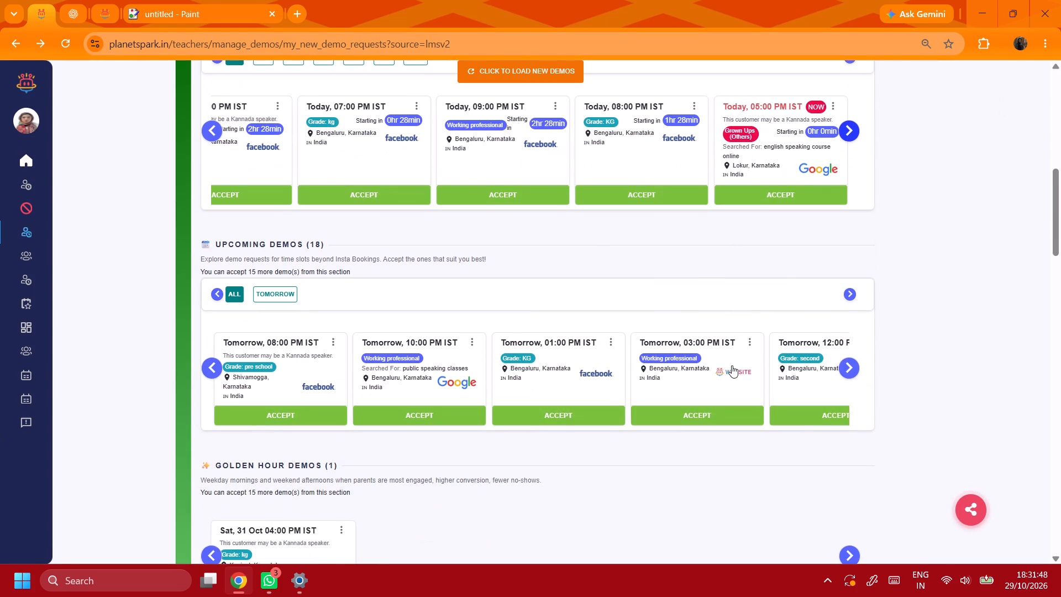
{"action": "scroll", "coordinate": [732, 365], "scroll_direction": "down", "scroll_amount": 5}
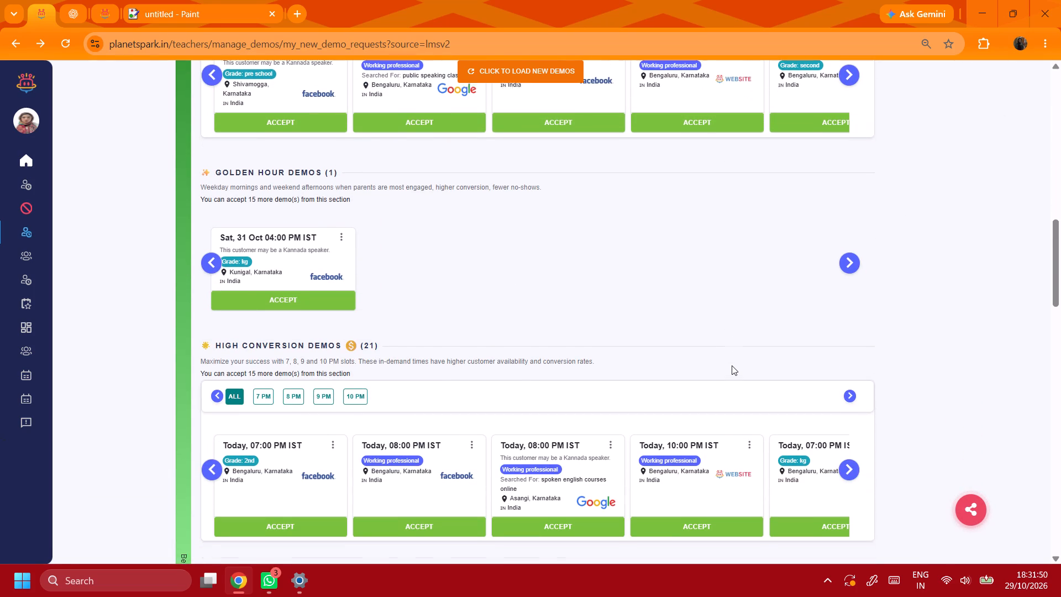
{"action": "scroll", "coordinate": [732, 365], "scroll_direction": "down", "scroll_amount": 4}
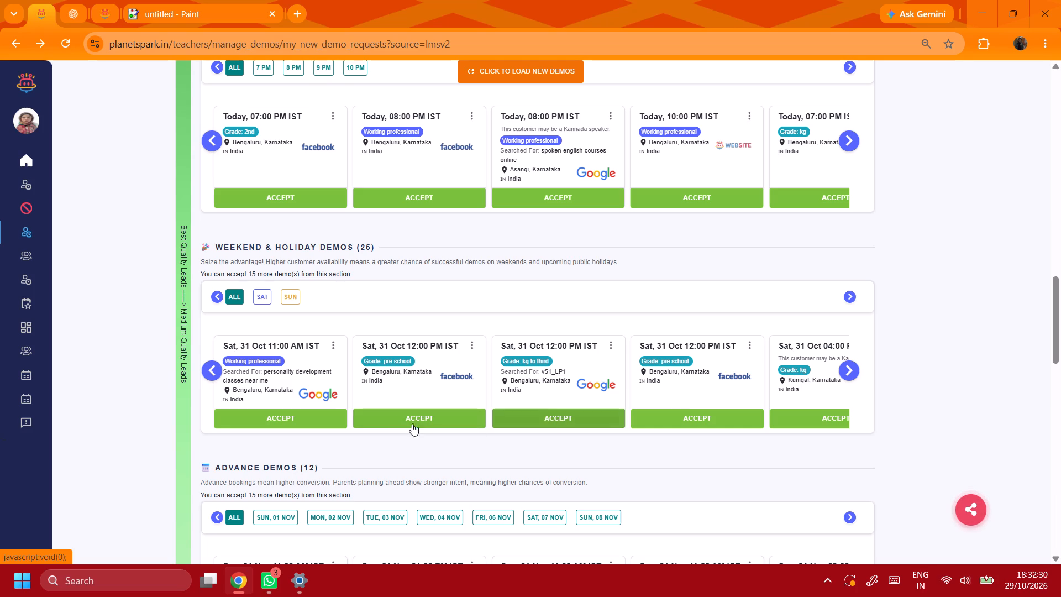
Open the My Class page and dismiss the demo promotion message.
{"action": "left_click", "coordinate": [49, 256]}
{"action": "left_click", "coordinate": [38, 274]}
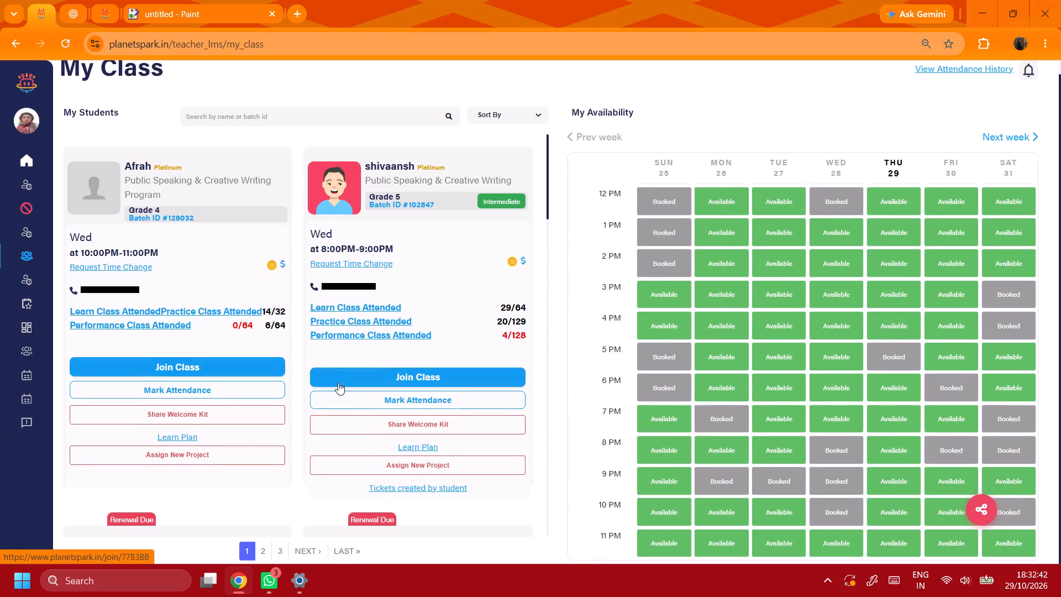
{"action": "left_click", "coordinate": [648, 91]}
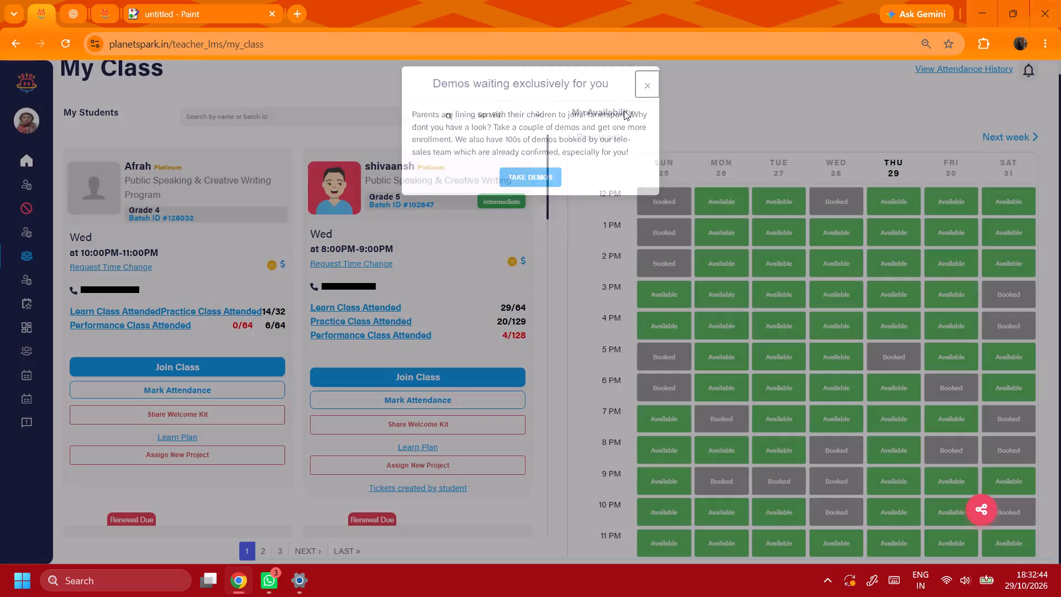
Mark the attendance of the Grade KG student with the Thursday 5:00PM-6:00PM class as Student on leave.
{"action": "scroll", "coordinate": [341, 302], "scroll_direction": "down", "scroll_amount": 4}
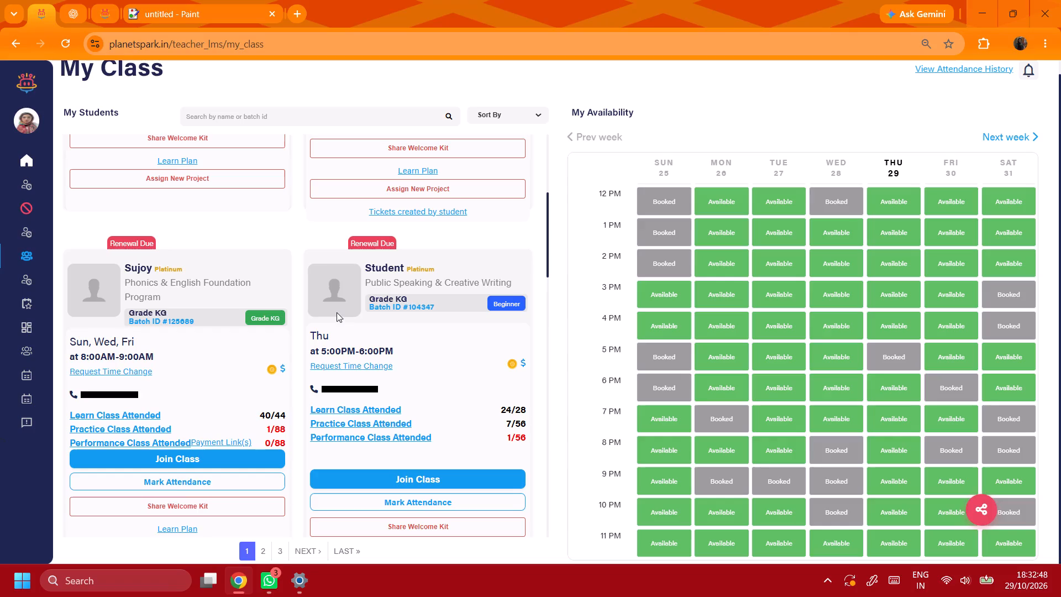
{"action": "scroll", "coordinate": [337, 312], "scroll_direction": "down", "scroll_amount": 2}
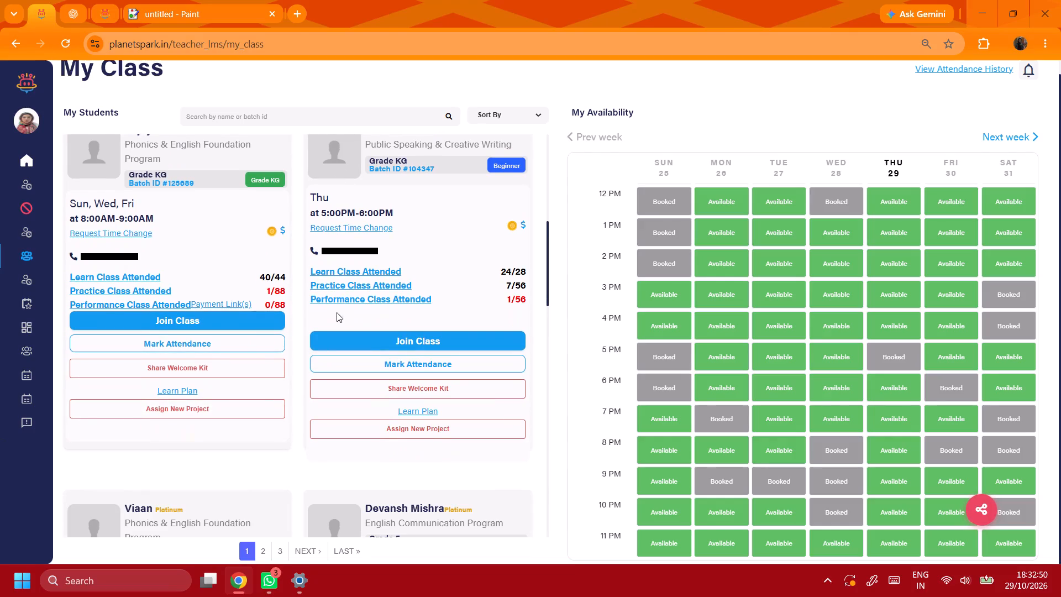
{"action": "scroll", "coordinate": [337, 312], "scroll_direction": "up", "scroll_amount": 1}
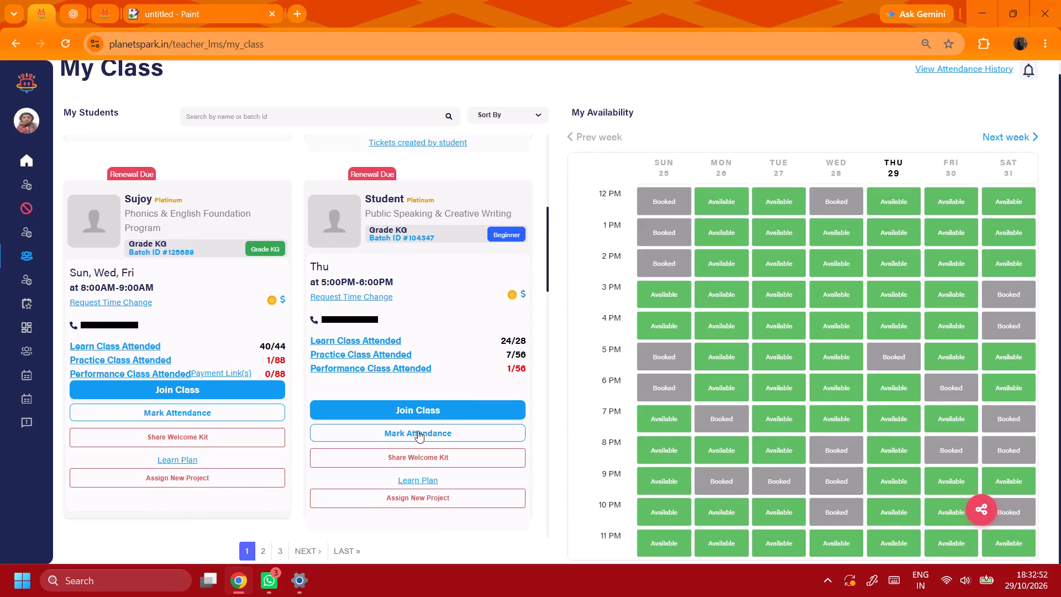
{"action": "left_click", "coordinate": [417, 431]}
{"action": "left_click", "coordinate": [377, 326]}
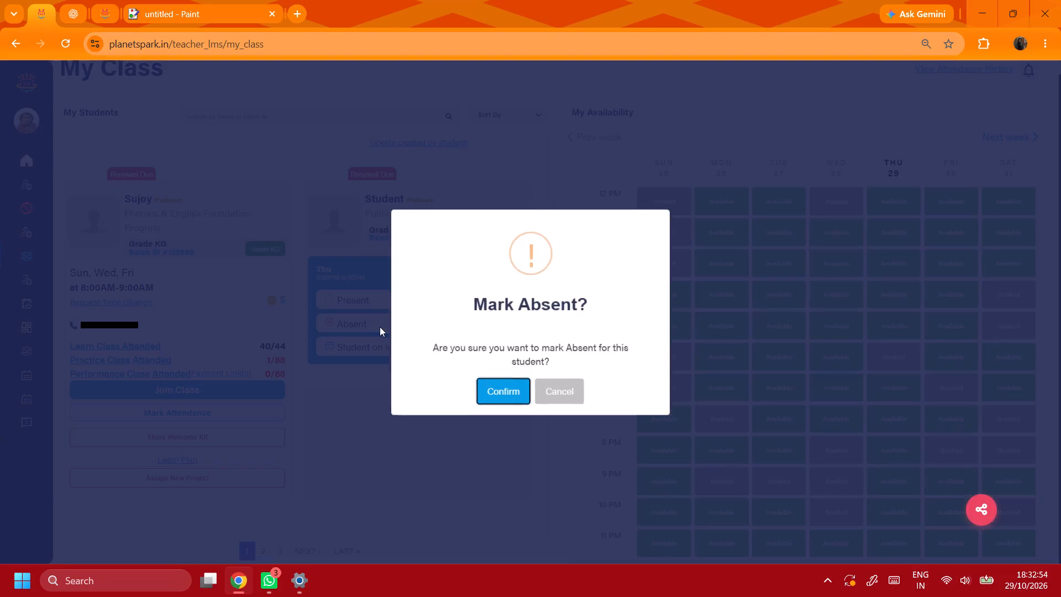
{"action": "left_click", "coordinate": [569, 391]}
{"action": "left_click", "coordinate": [453, 337]}
{"action": "left_click", "coordinate": [518, 387]}
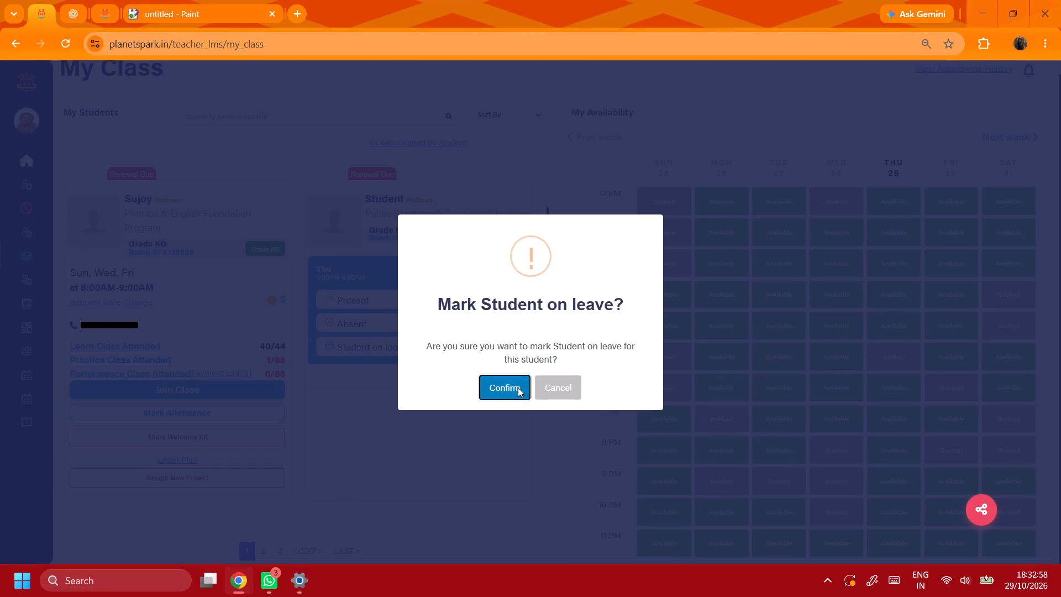
Submit the student leave with start date 22/10/2026 and end date 21/11/2026.
{"action": "left_click", "coordinate": [427, 142]}
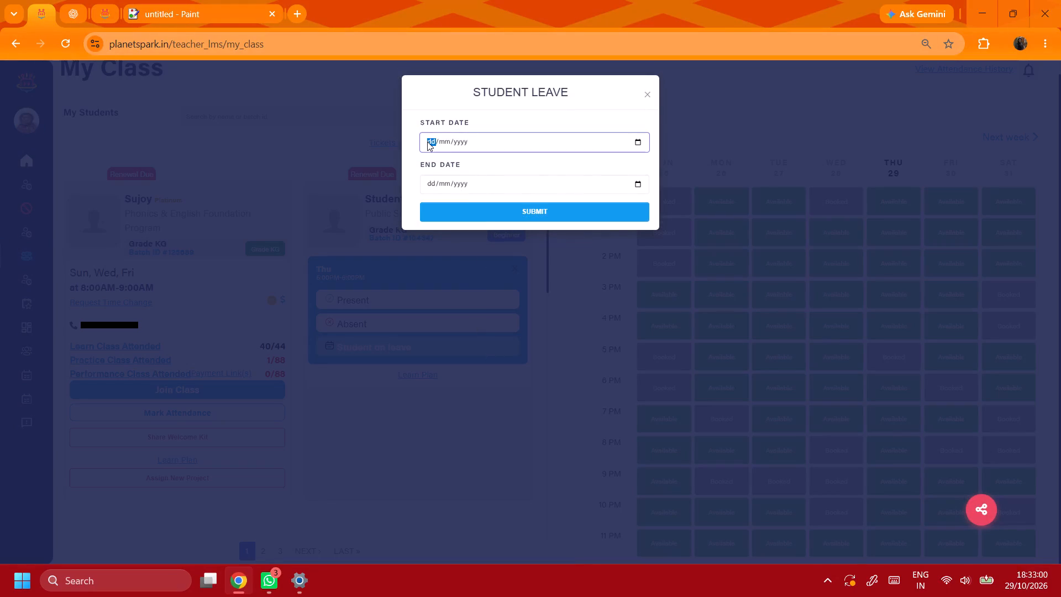
{"action": "key", "text": "BackSpace"}
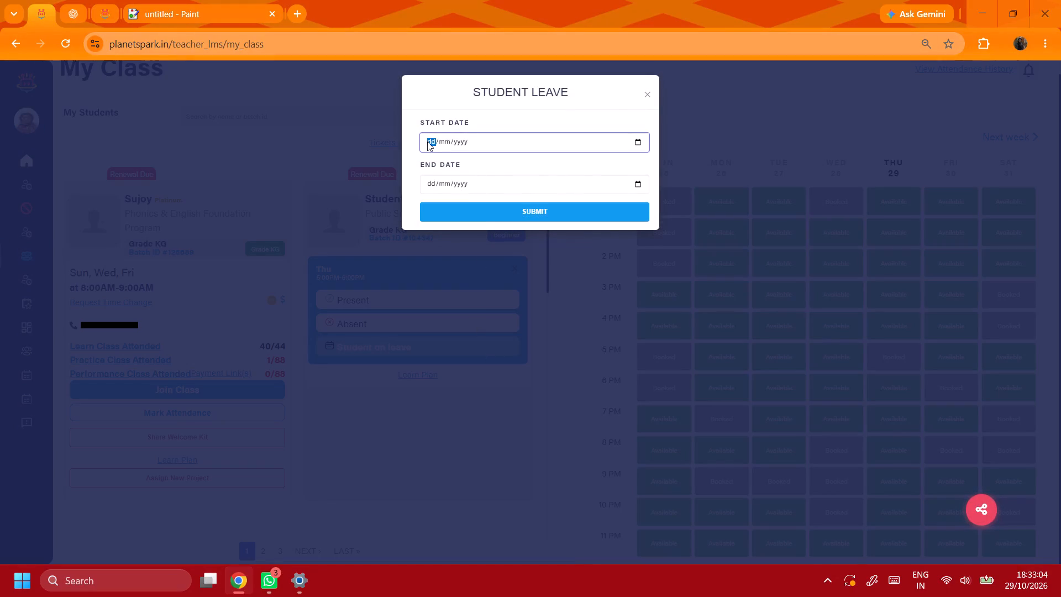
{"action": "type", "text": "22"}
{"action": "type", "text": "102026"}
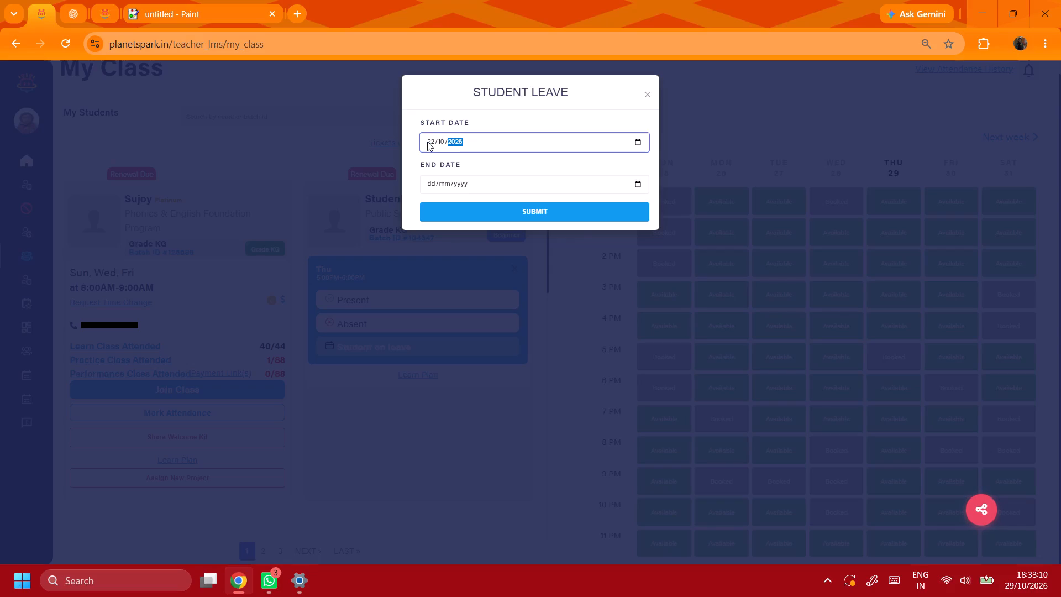
{"action": "left_click", "coordinate": [430, 185]}
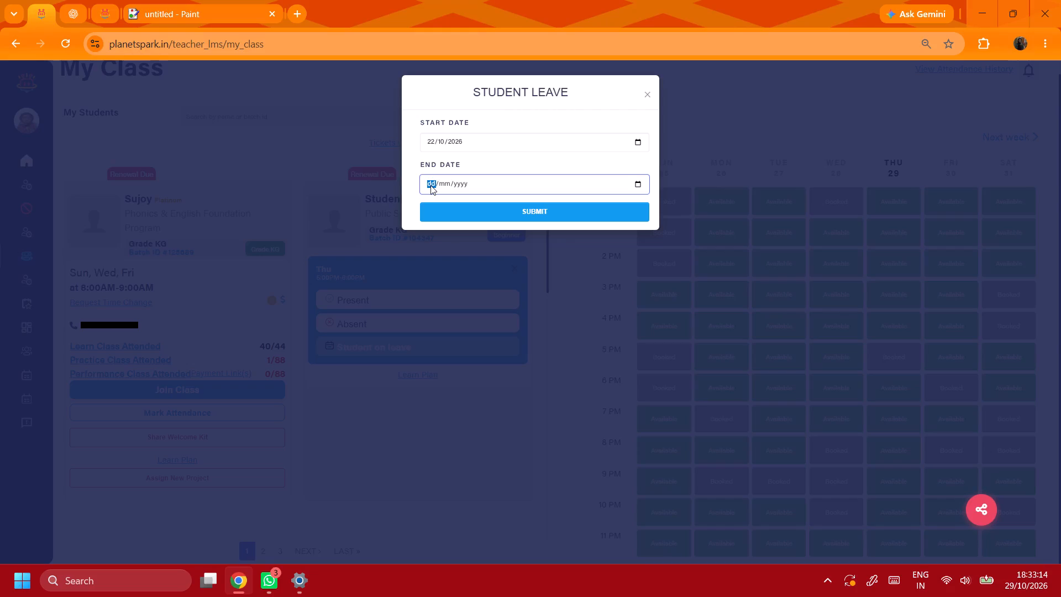
{"action": "key", "text": "2"}
{"action": "key", "text": "1"}
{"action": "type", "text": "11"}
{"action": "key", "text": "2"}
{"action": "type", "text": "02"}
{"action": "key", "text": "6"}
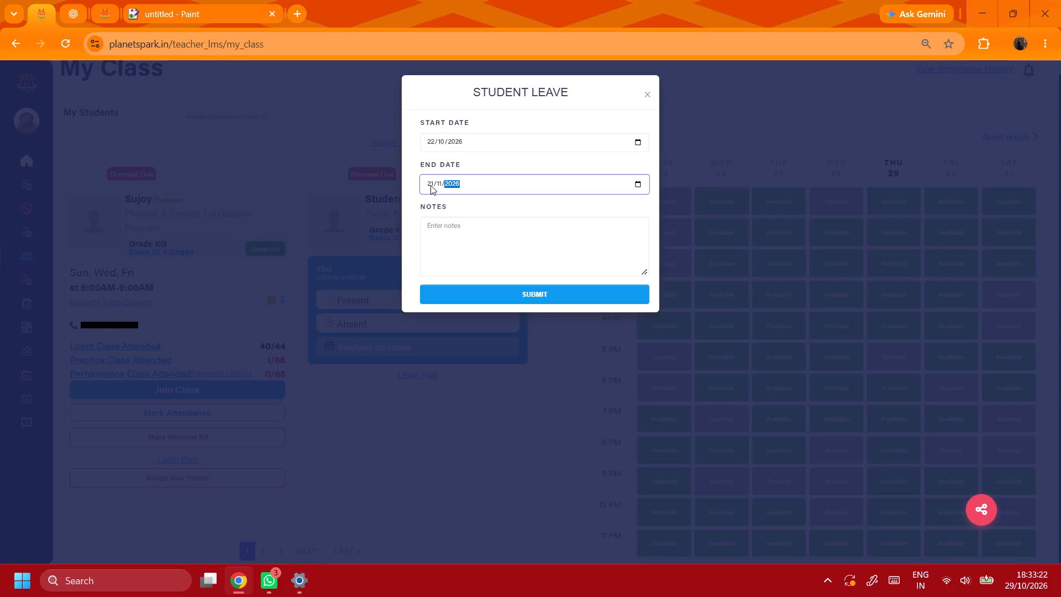
{"action": "left_click", "coordinate": [511, 298]}
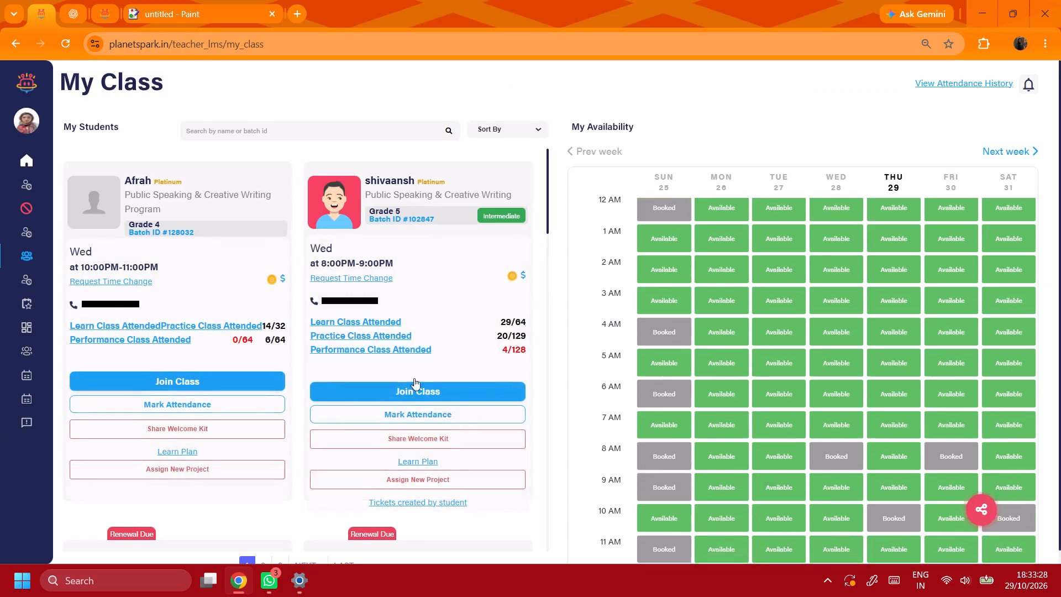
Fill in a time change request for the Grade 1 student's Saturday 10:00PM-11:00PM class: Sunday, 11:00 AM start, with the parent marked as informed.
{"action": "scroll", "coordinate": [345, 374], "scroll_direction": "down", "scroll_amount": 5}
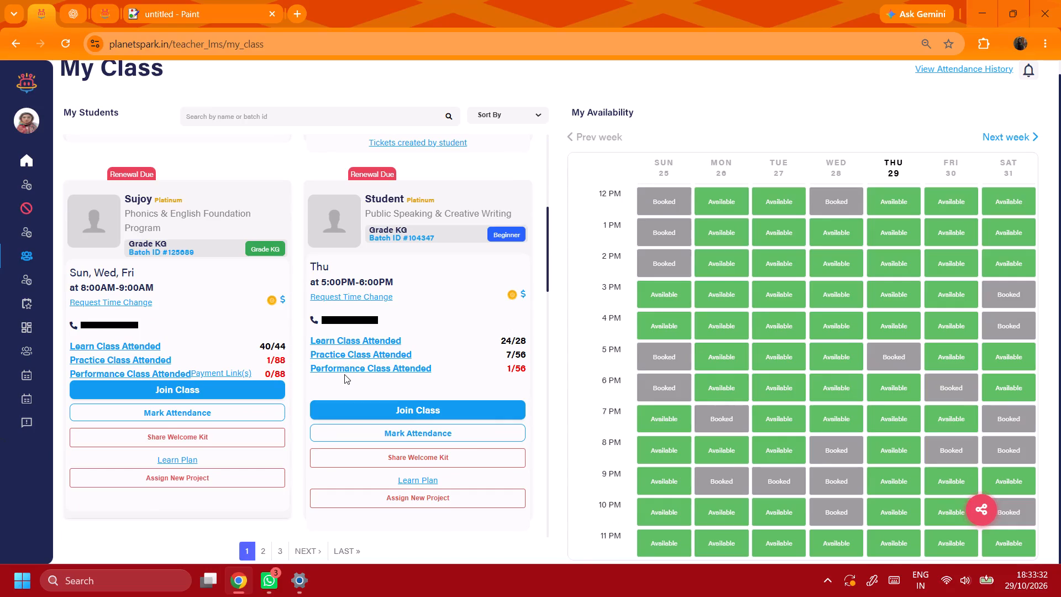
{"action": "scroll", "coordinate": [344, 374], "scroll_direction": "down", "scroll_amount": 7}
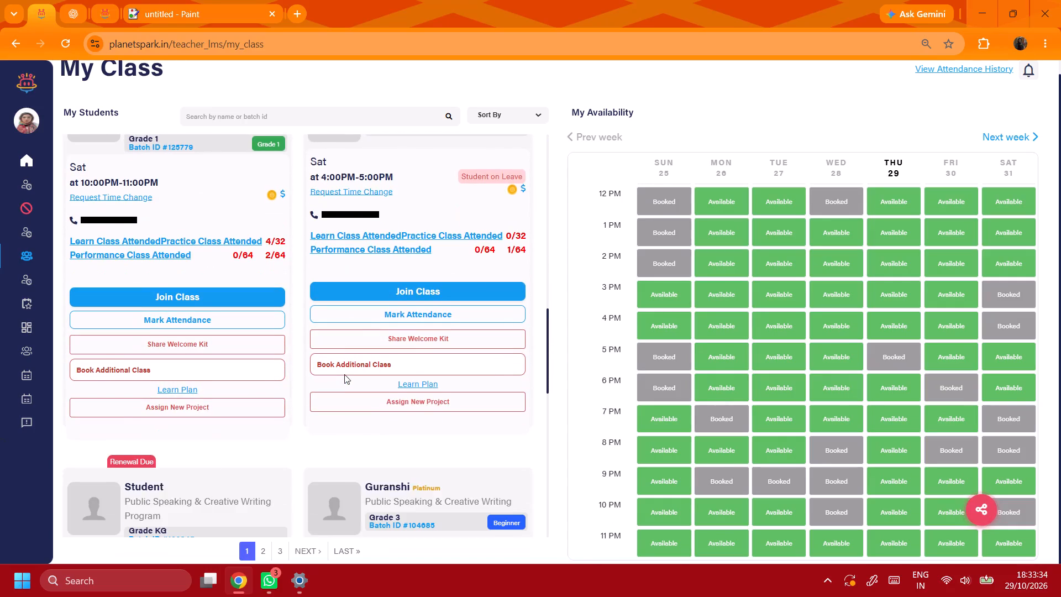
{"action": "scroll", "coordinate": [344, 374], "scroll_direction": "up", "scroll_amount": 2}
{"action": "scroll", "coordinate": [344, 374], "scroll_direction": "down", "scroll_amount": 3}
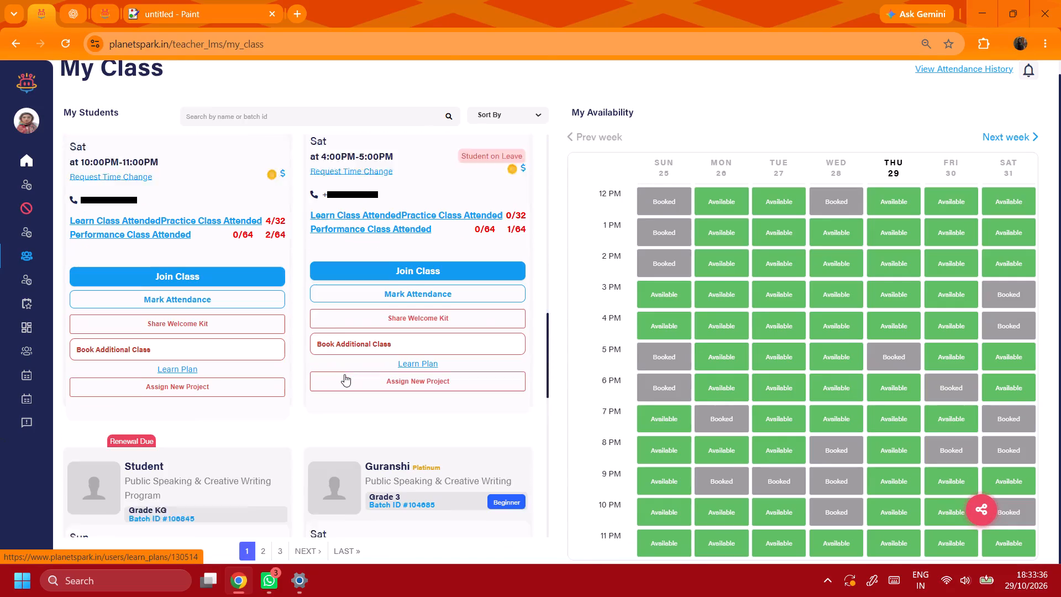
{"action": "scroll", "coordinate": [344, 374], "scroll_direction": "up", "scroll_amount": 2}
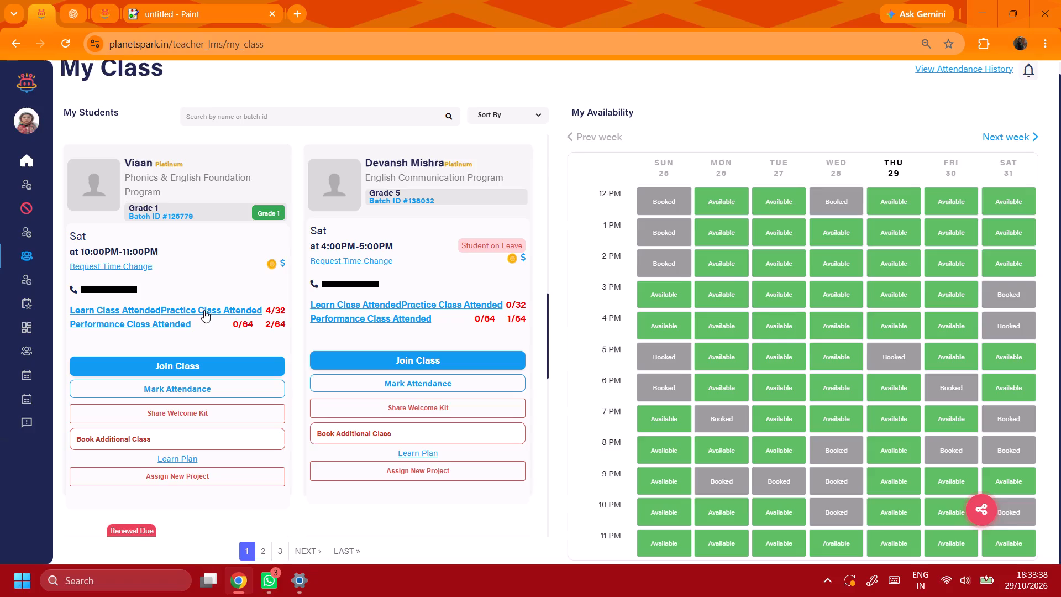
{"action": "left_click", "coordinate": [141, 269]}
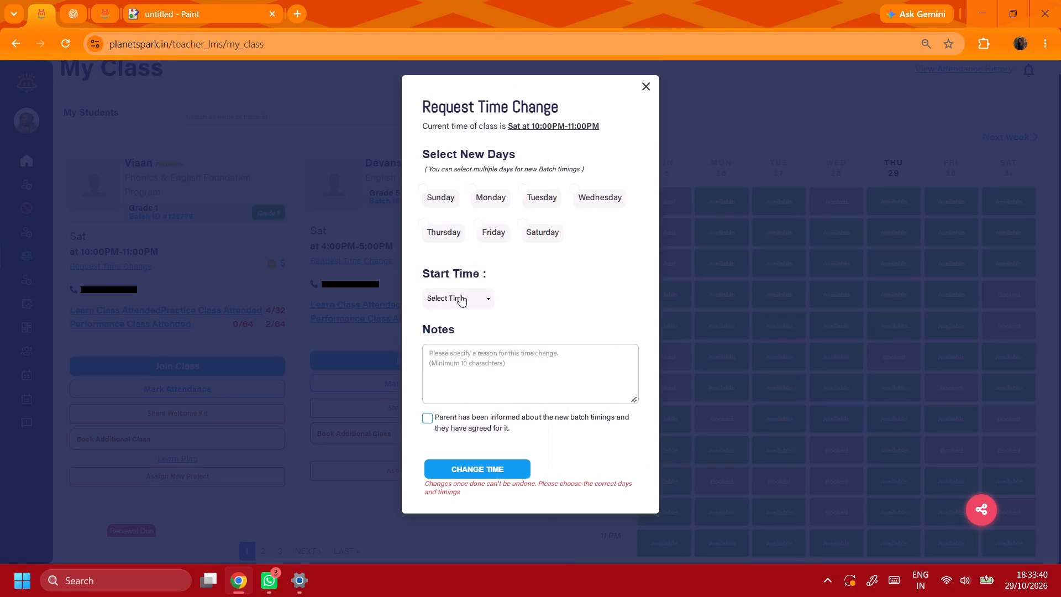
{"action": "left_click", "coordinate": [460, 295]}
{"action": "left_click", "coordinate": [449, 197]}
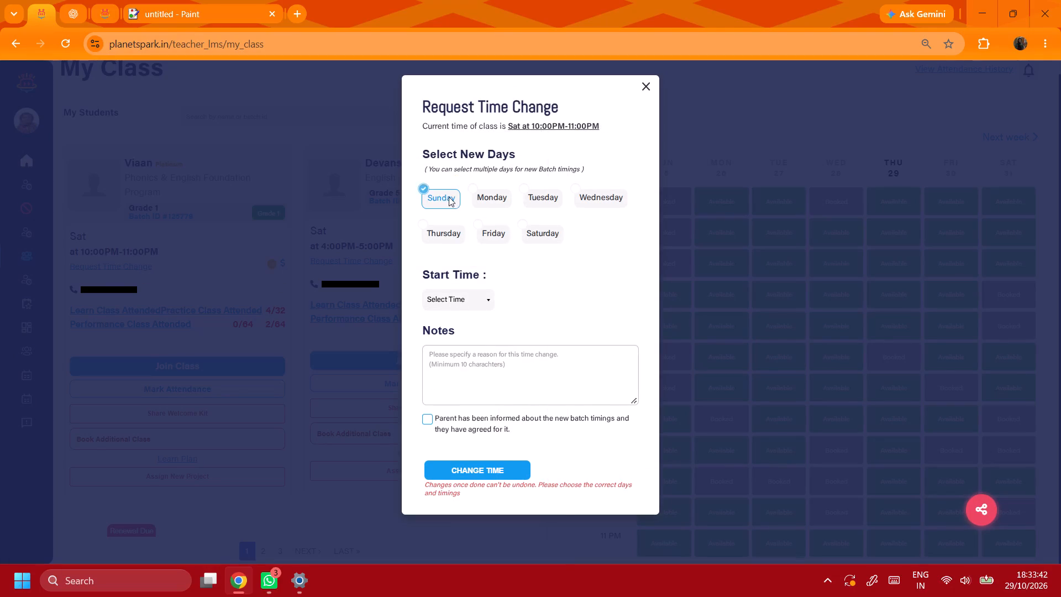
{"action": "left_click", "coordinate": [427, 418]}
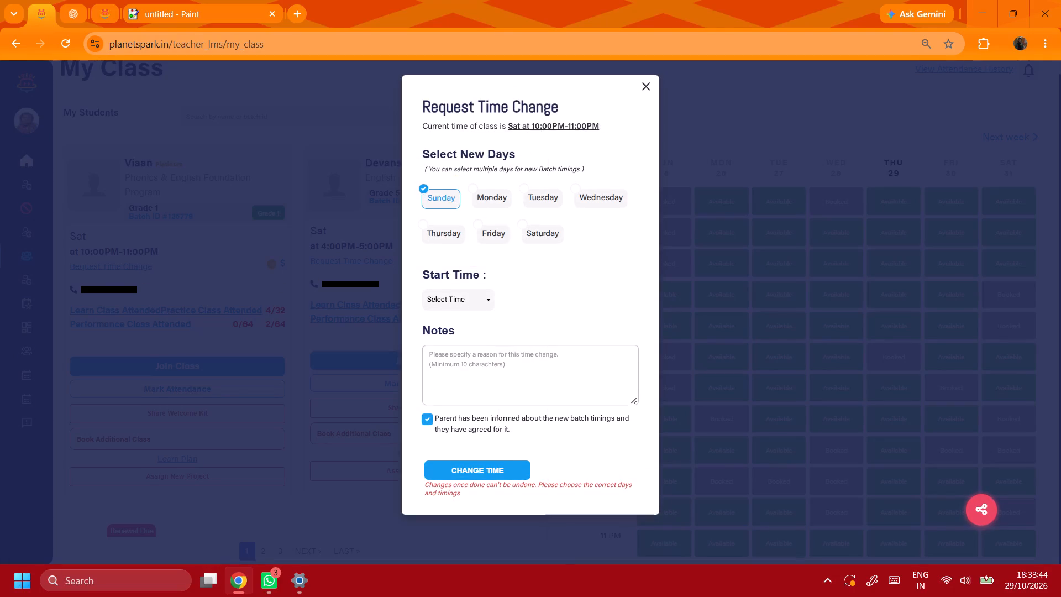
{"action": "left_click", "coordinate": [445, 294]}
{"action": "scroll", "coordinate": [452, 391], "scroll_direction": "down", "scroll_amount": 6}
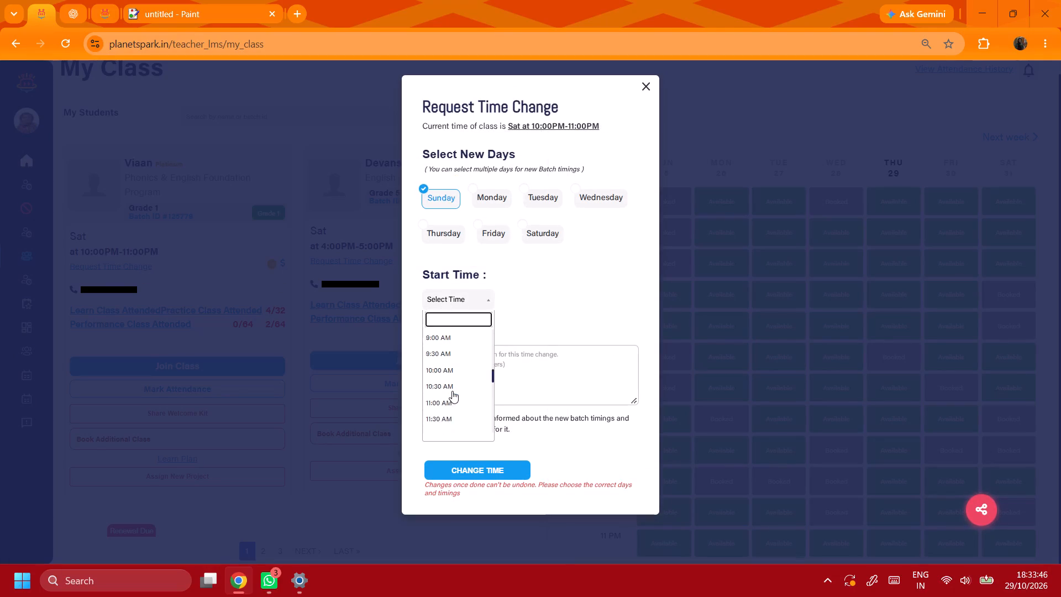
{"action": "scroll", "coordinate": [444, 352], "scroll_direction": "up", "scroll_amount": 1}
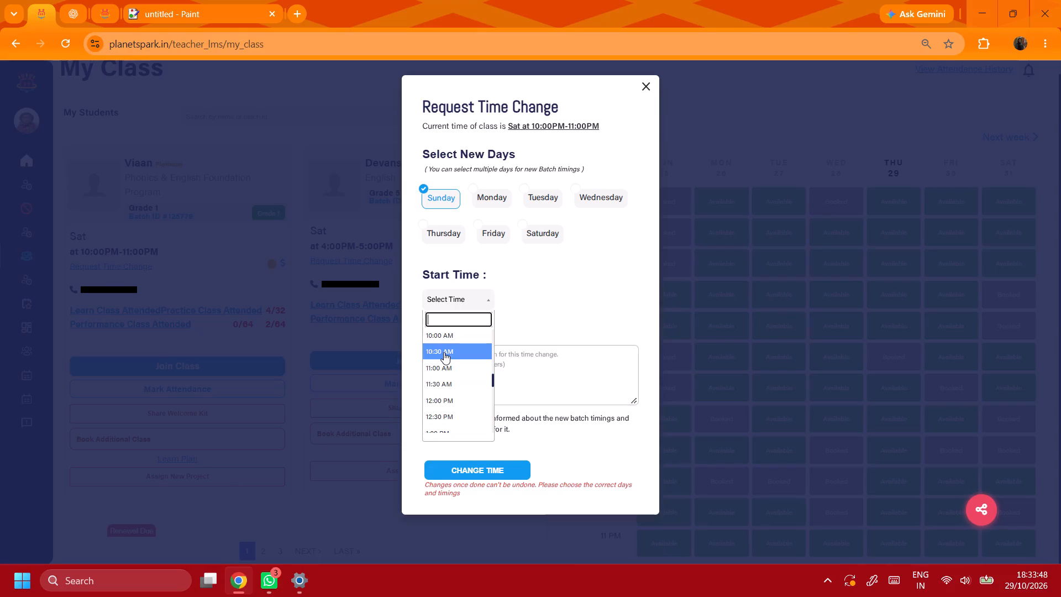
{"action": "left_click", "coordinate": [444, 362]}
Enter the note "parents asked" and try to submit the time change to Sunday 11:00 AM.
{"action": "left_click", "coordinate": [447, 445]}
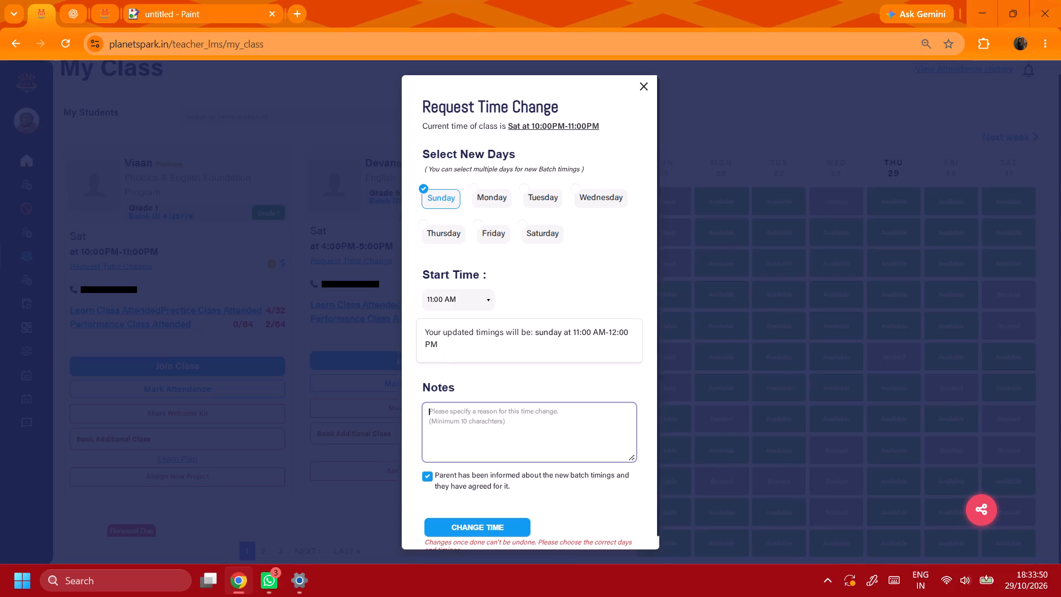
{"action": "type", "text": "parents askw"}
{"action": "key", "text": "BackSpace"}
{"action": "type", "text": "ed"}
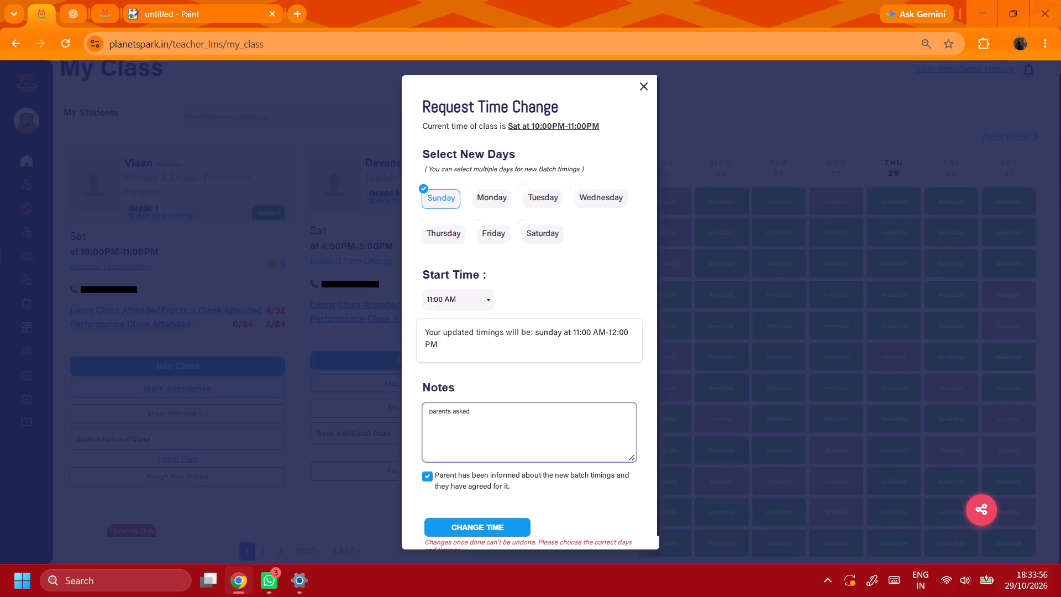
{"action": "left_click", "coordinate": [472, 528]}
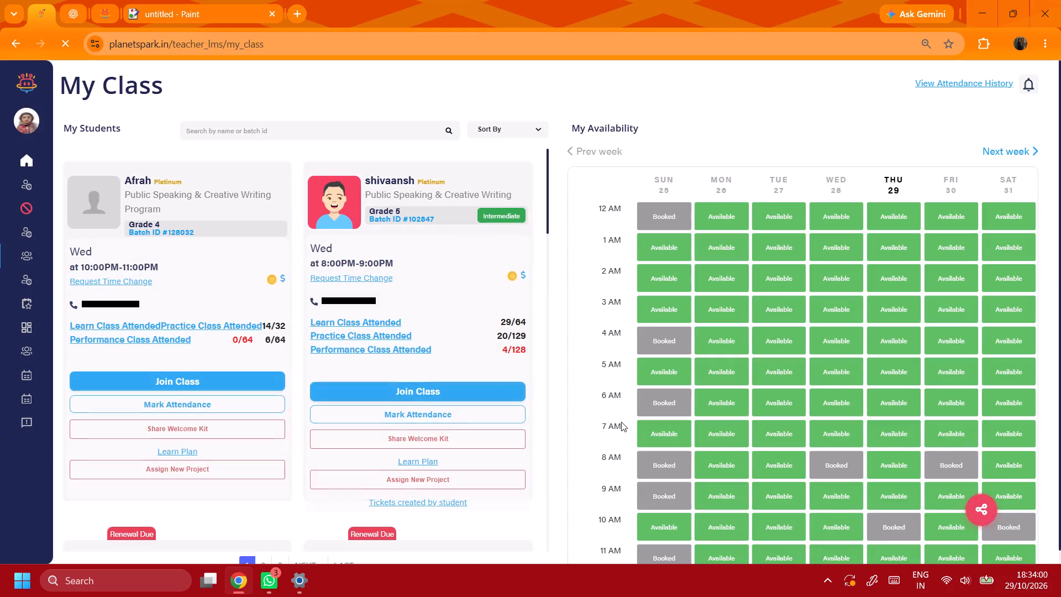
Check which class occupies the Sunday 11 AM slot in the availability calendar and close its details.
{"action": "scroll", "coordinate": [793, 344], "scroll_direction": "up", "scroll_amount": 3}
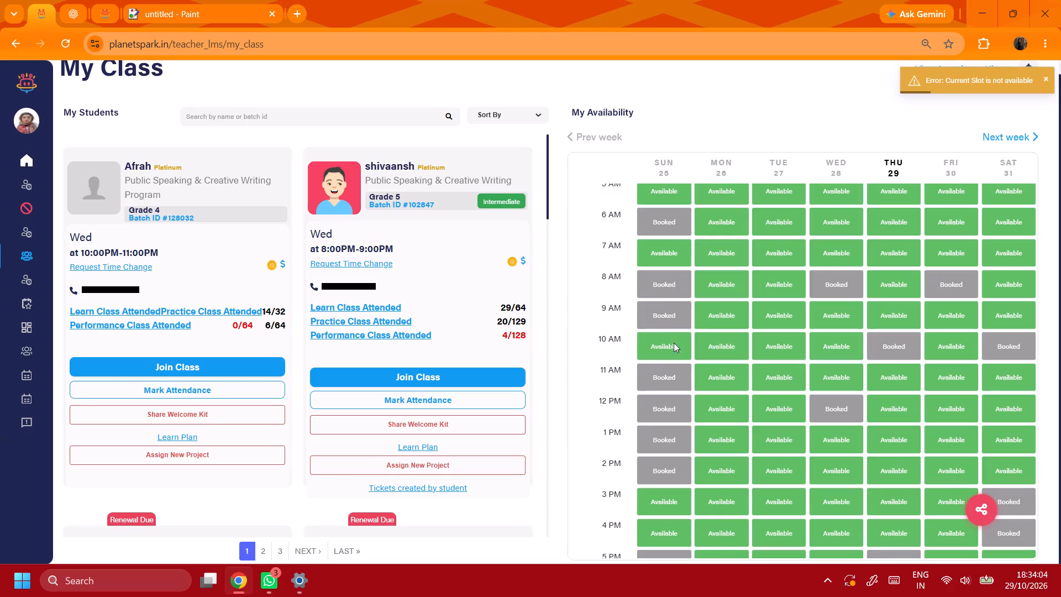
{"action": "left_click", "coordinate": [673, 374]}
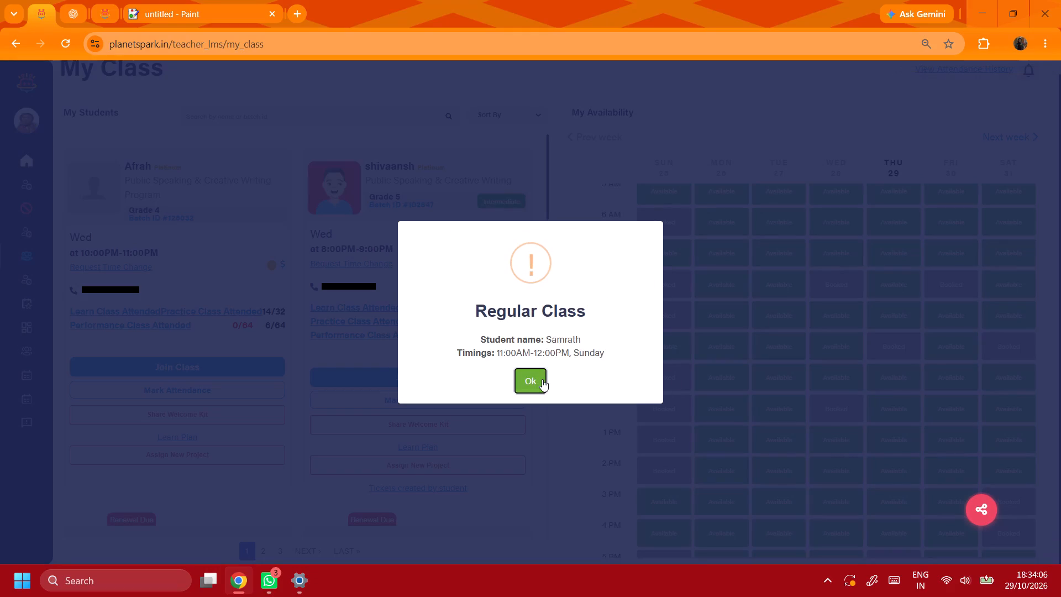
{"action": "left_click", "coordinate": [542, 379]}
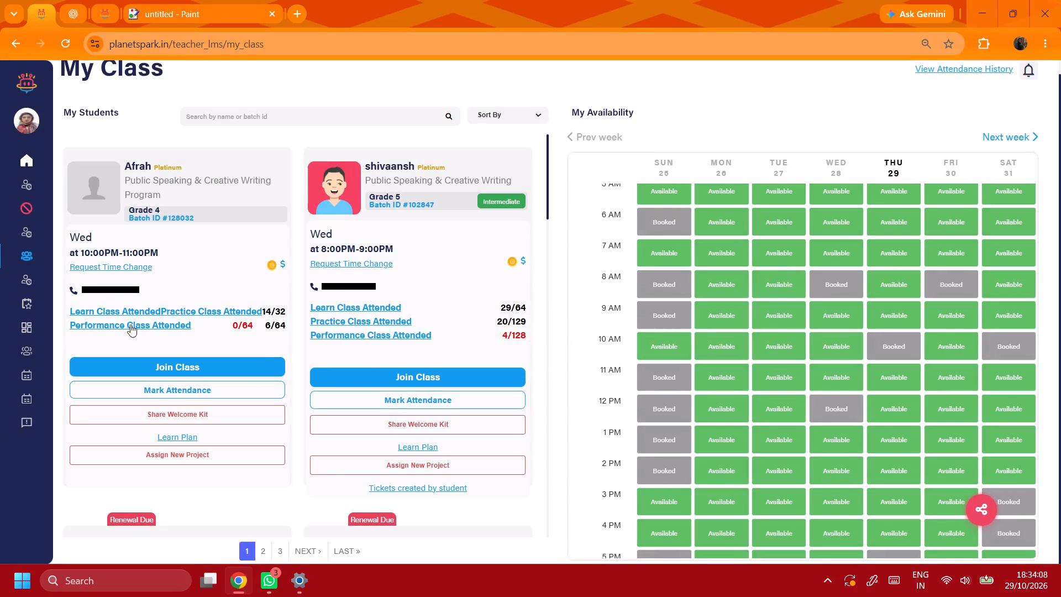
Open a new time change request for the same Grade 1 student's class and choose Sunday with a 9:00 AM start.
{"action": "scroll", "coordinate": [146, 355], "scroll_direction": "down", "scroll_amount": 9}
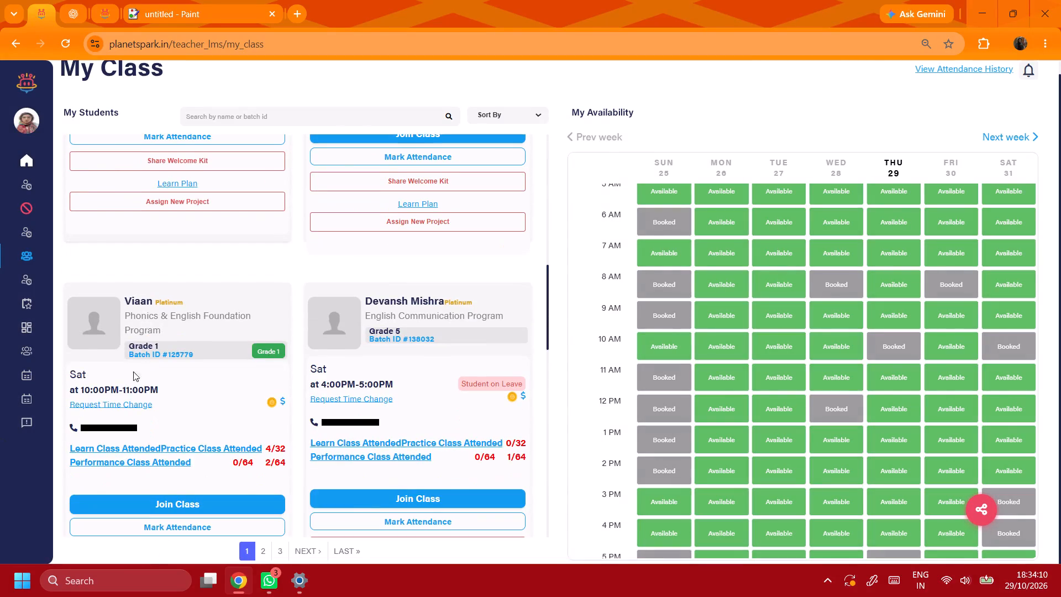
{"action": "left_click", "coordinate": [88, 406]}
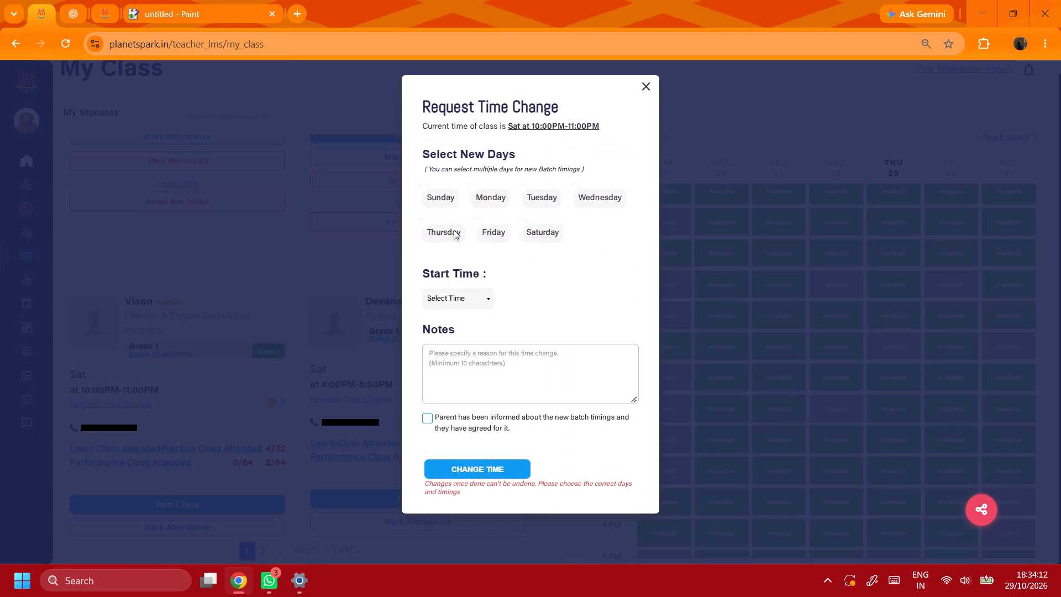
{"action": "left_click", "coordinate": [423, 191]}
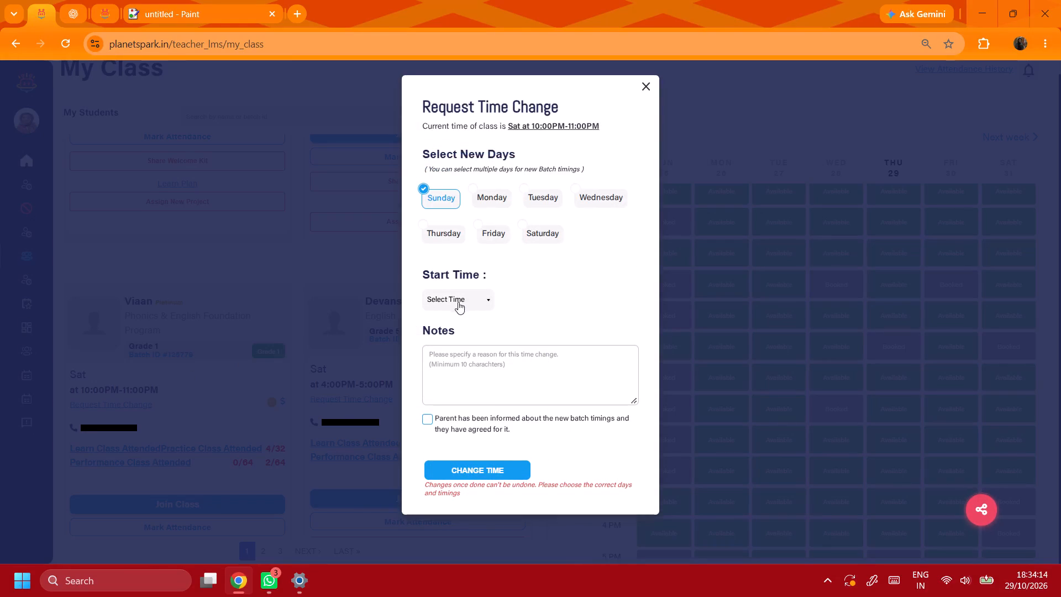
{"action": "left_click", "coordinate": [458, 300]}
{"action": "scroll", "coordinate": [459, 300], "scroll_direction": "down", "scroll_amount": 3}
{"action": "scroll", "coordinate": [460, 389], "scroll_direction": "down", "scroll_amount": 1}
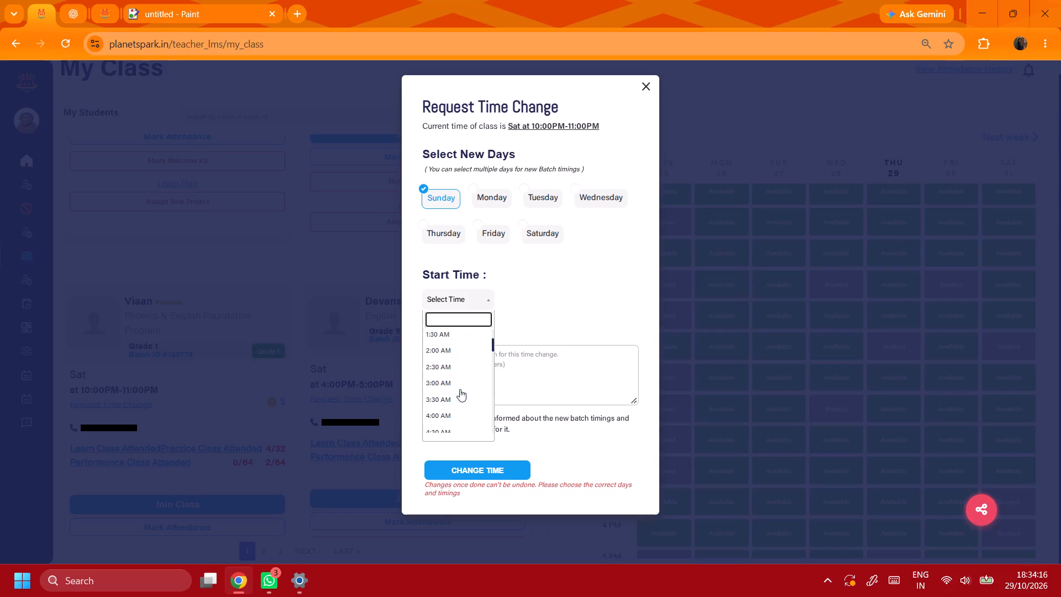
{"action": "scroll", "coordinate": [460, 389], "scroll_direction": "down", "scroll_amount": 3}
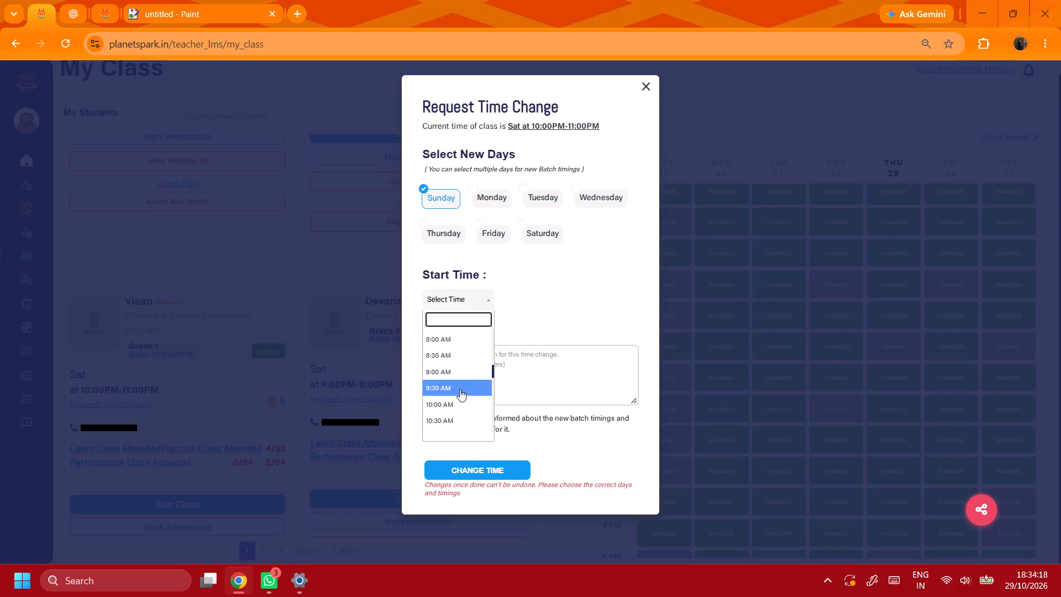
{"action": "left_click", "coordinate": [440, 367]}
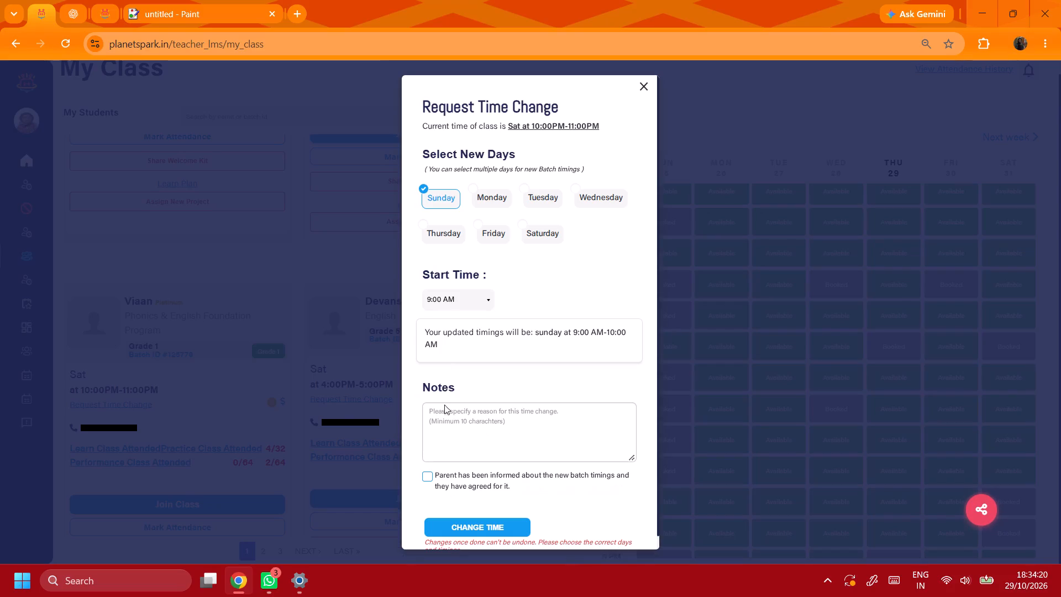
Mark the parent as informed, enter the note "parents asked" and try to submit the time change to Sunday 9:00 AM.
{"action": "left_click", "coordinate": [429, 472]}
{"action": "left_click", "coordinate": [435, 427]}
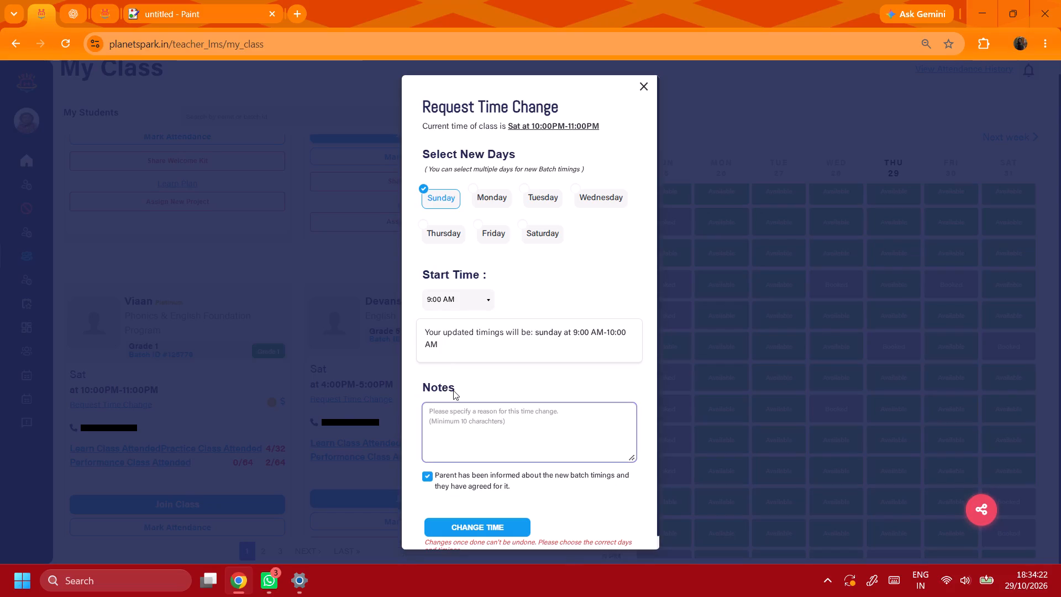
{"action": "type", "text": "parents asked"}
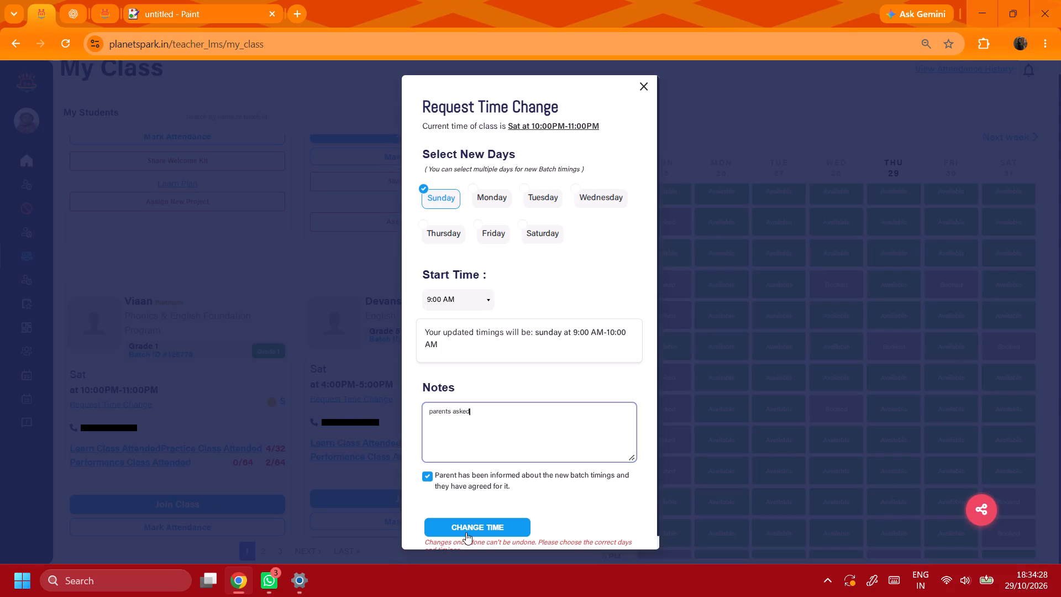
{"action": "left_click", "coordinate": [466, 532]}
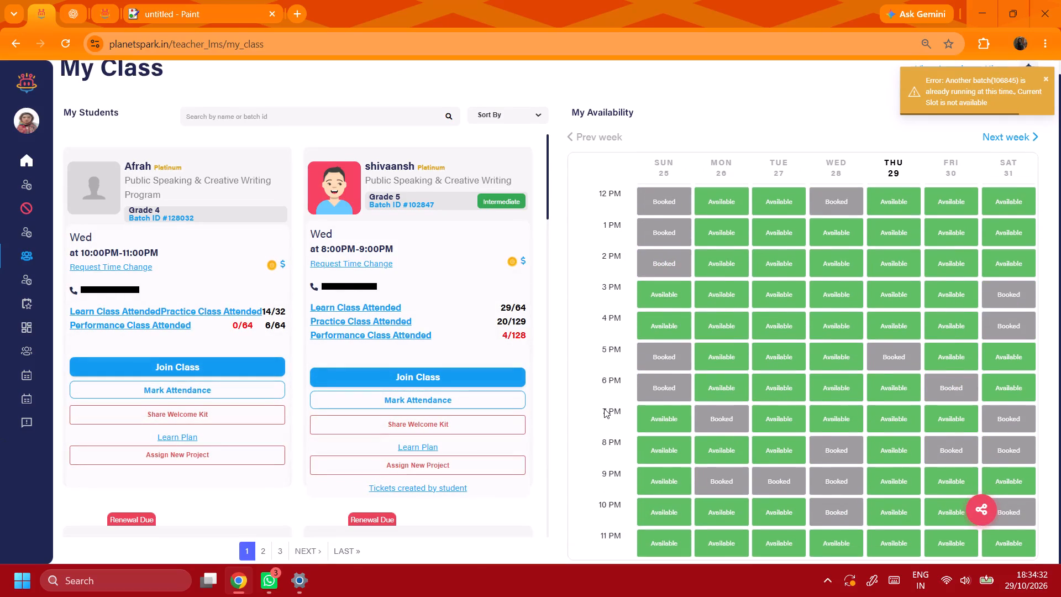
Check the Sunday 10 AM, 9 AM and 8 AM slots in the availability calendar and close the class details.
{"action": "scroll", "coordinate": [677, 261], "scroll_direction": "up", "scroll_amount": 2}
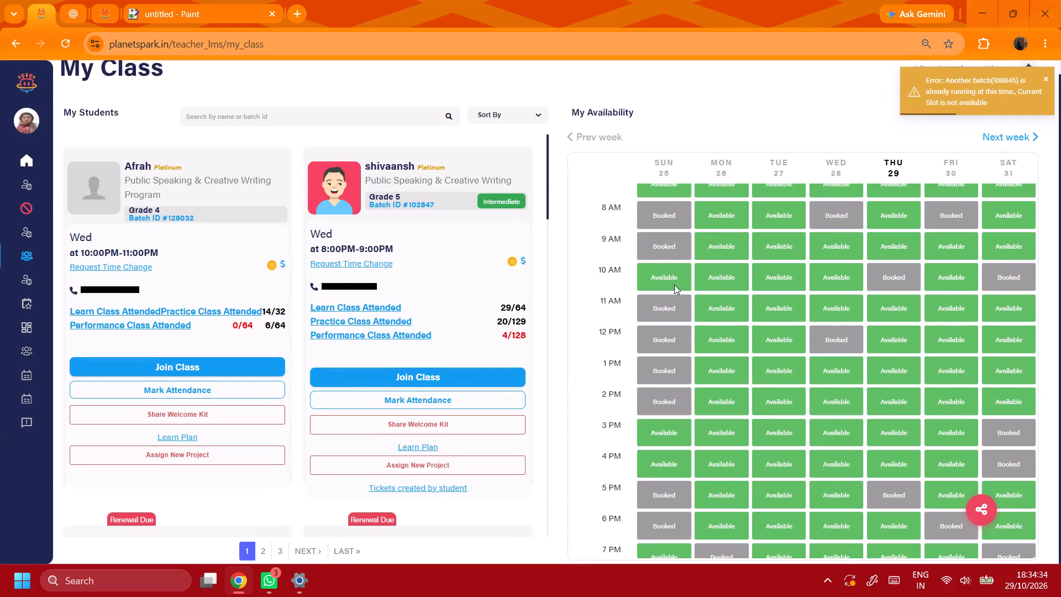
{"action": "left_click", "coordinate": [658, 277]}
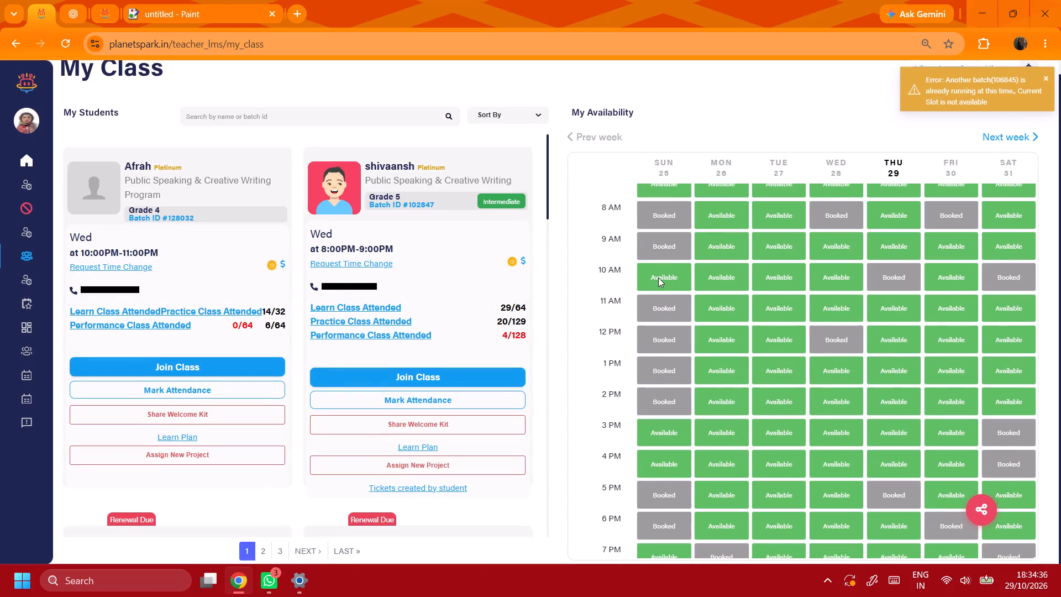
{"action": "left_click", "coordinate": [658, 277]}
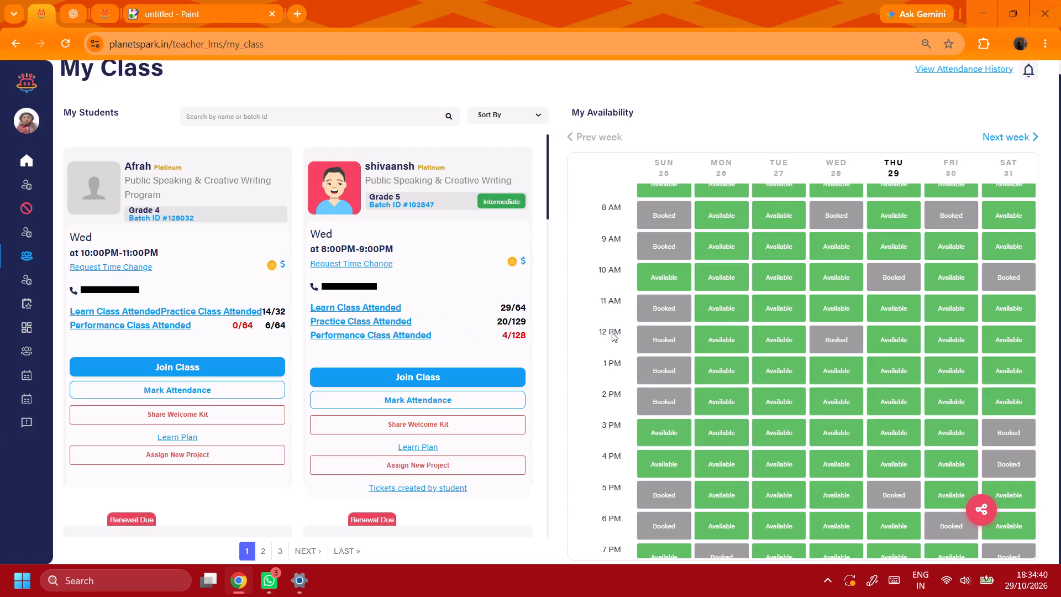
{"action": "left_click", "coordinate": [662, 248]}
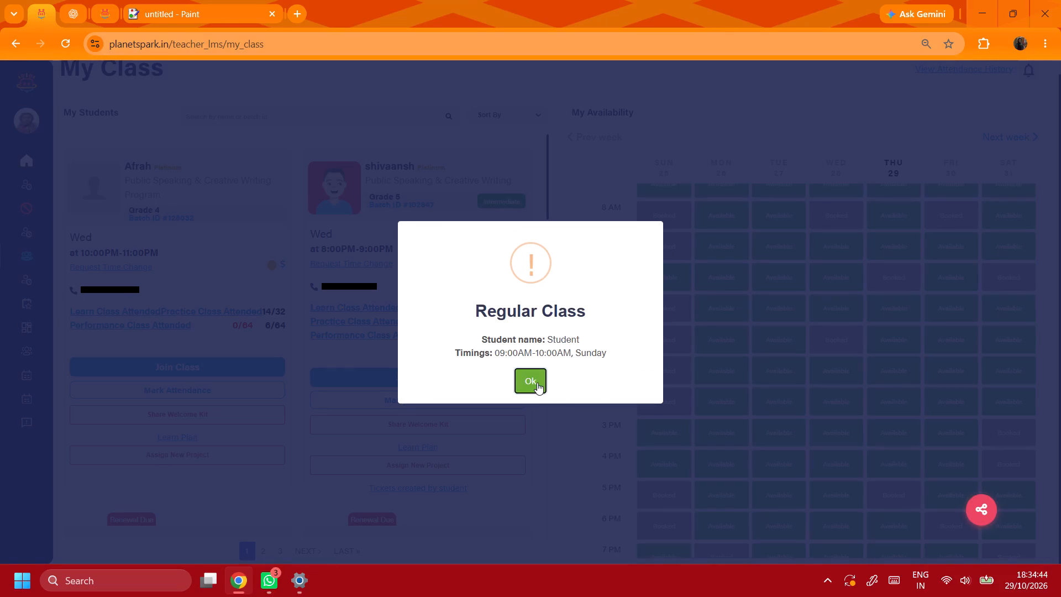
{"action": "left_click", "coordinate": [537, 383]}
{"action": "left_click", "coordinate": [665, 208]}
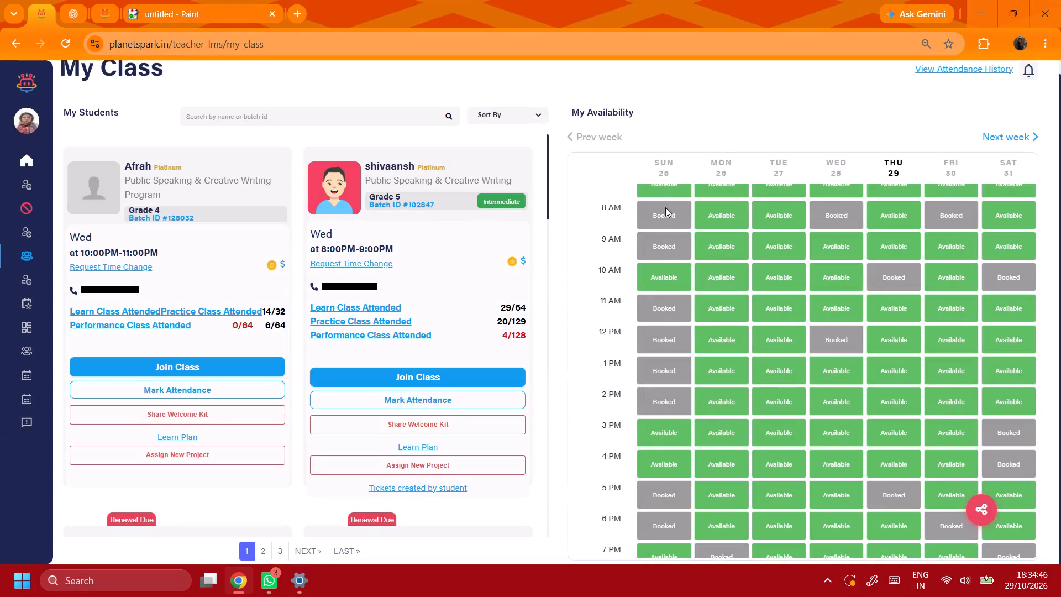
{"action": "left_click", "coordinate": [536, 386]}
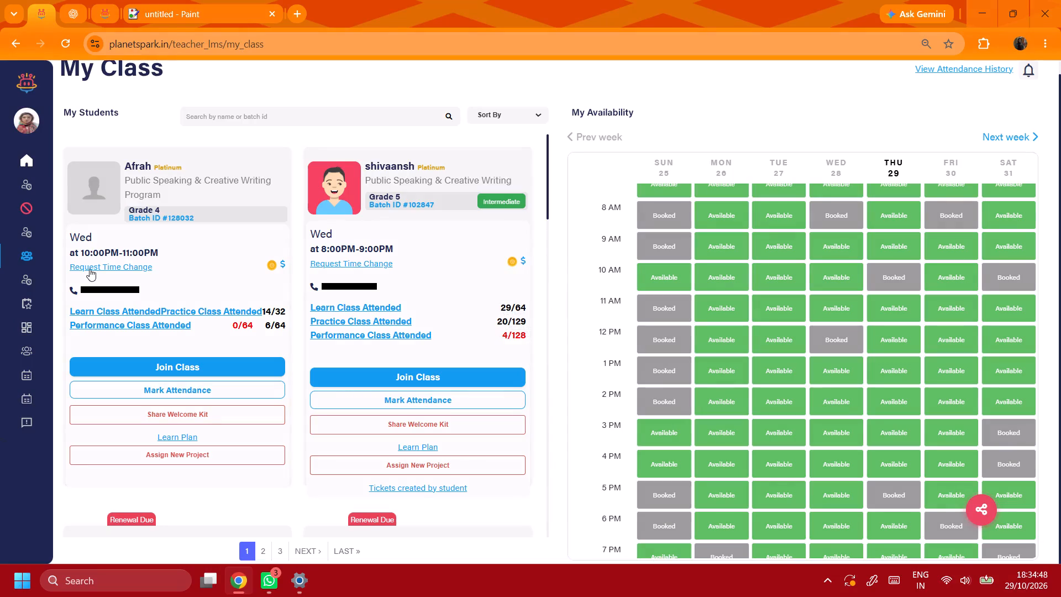
Open a time change request for the Grade 4 student's Wednesday 10 PM class and choose Sunday with a 10:00 AM start.
{"action": "left_click", "coordinate": [90, 269]}
{"action": "left_click", "coordinate": [432, 188]}
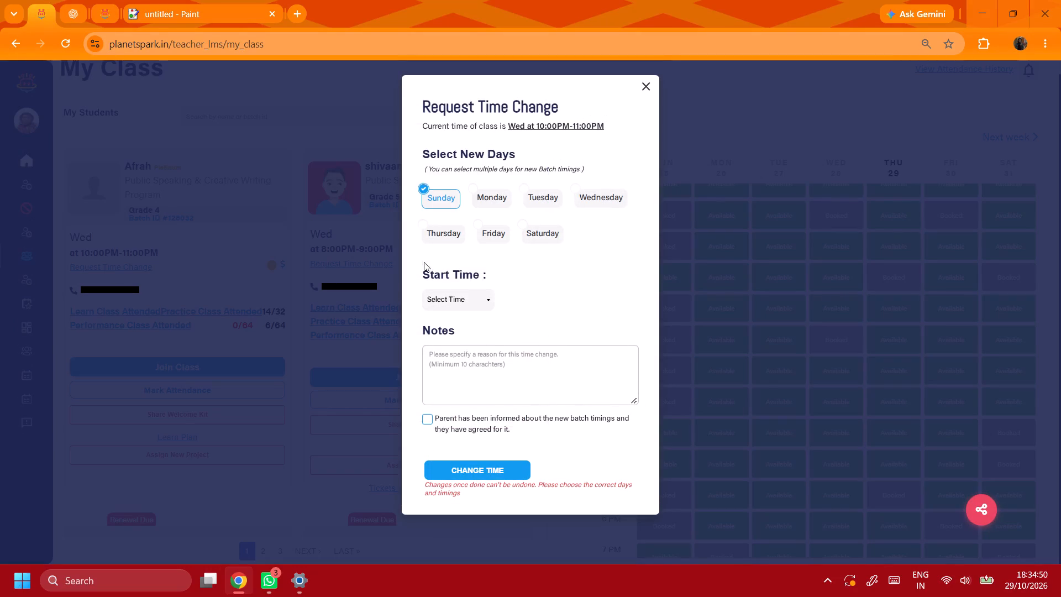
{"action": "left_click", "coordinate": [434, 296]}
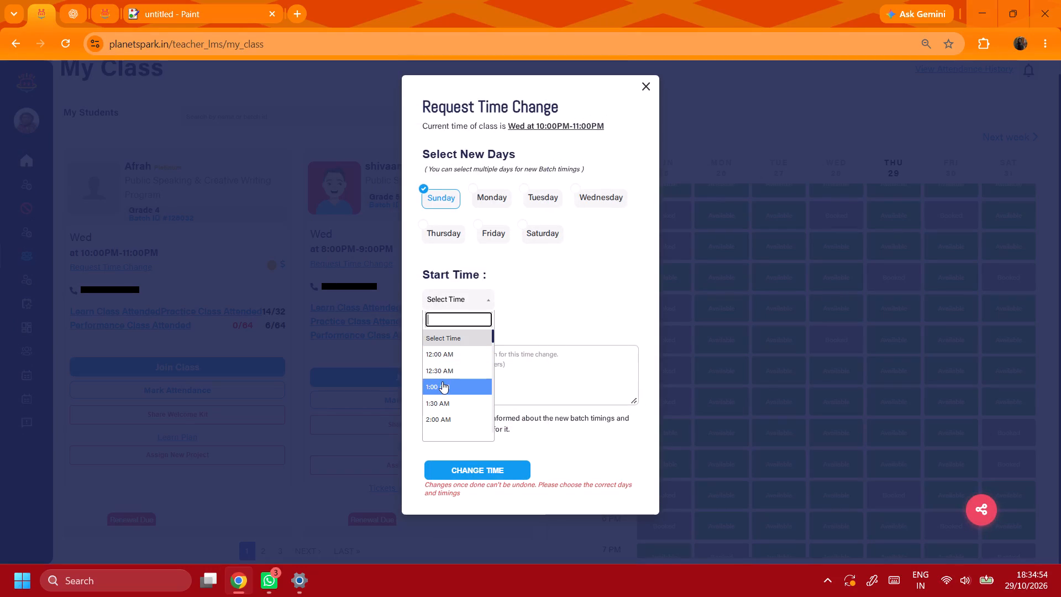
{"action": "scroll", "coordinate": [442, 391], "scroll_direction": "down", "scroll_amount": 1}
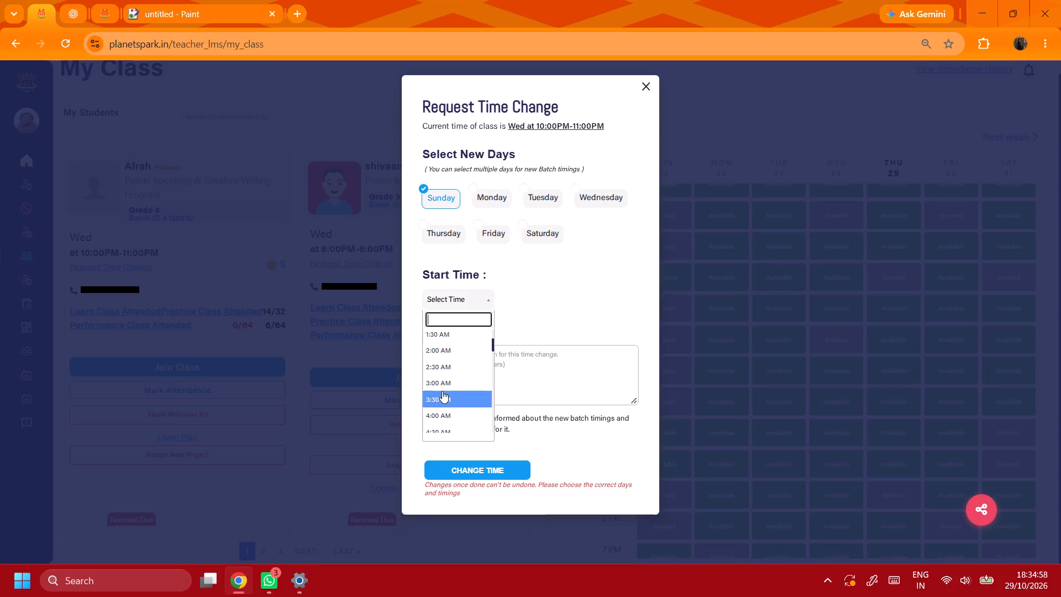
{"action": "scroll", "coordinate": [442, 391], "scroll_direction": "down", "scroll_amount": 2}
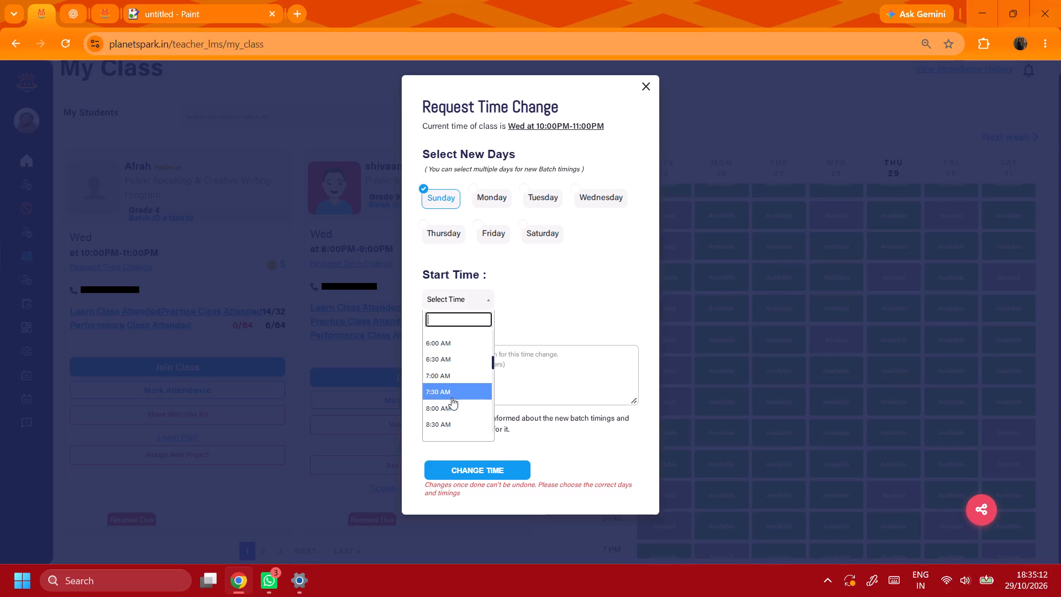
{"action": "scroll", "coordinate": [440, 394], "scroll_direction": "down", "scroll_amount": 2}
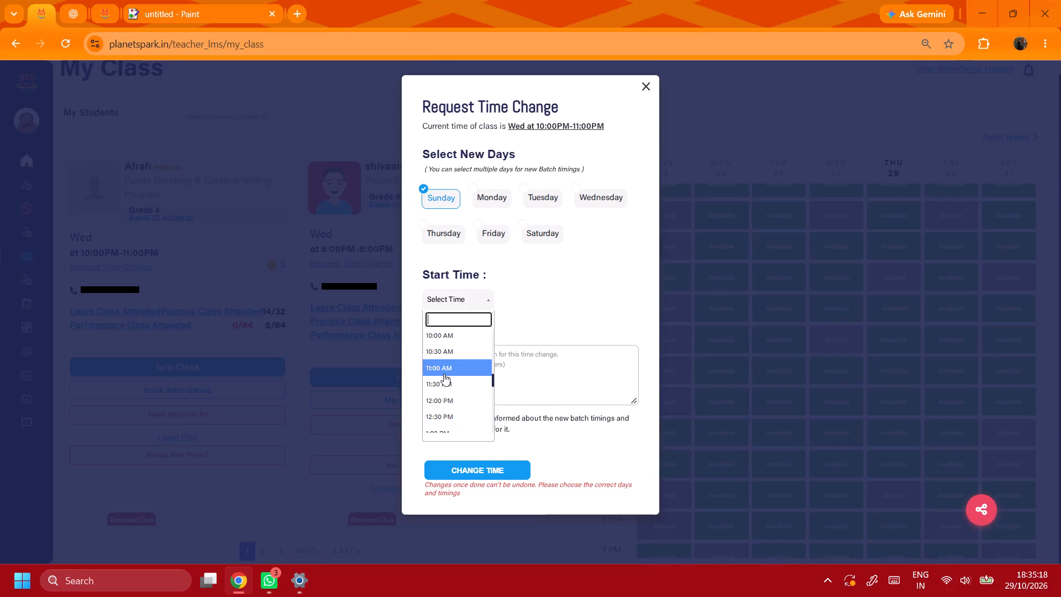
{"action": "left_click", "coordinate": [440, 333]}
Mark the parent as informed, enter the note "parents asked" and submit the time change to Sunday 10:00 AM.
{"action": "left_click", "coordinate": [430, 477]}
{"action": "left_click", "coordinate": [473, 383]}
{"action": "left_click", "coordinate": [473, 400]}
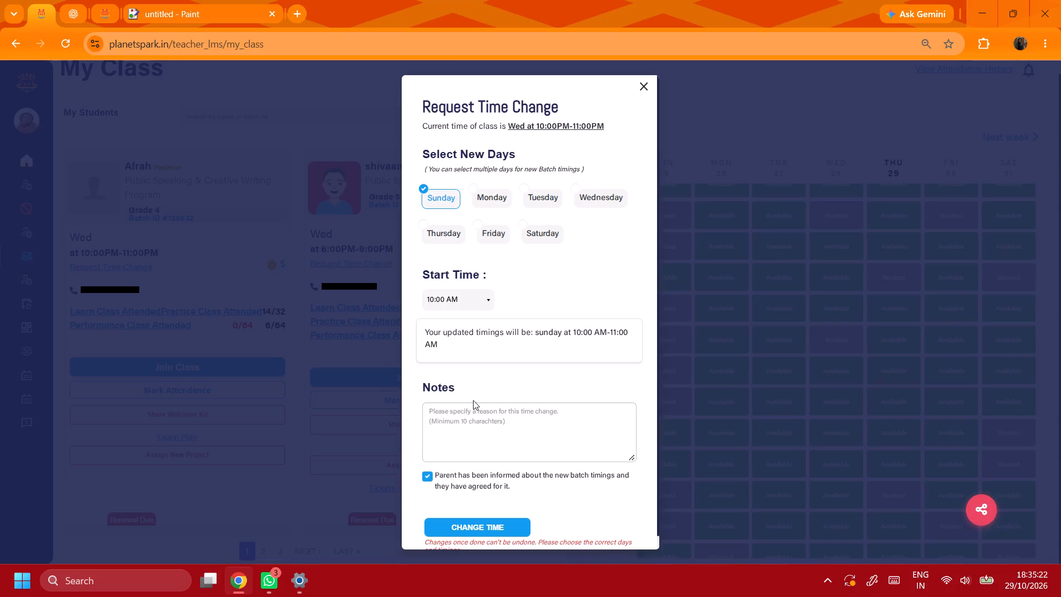
{"action": "left_click", "coordinate": [473, 413]}
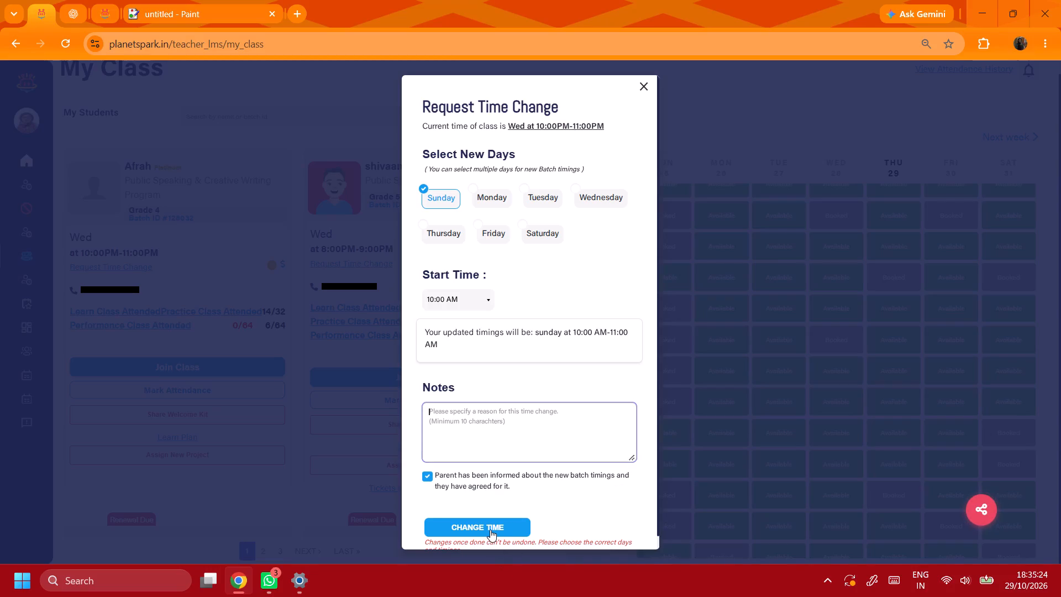
{"action": "left_click", "coordinate": [490, 530]}
{"action": "left_click", "coordinate": [469, 420]}
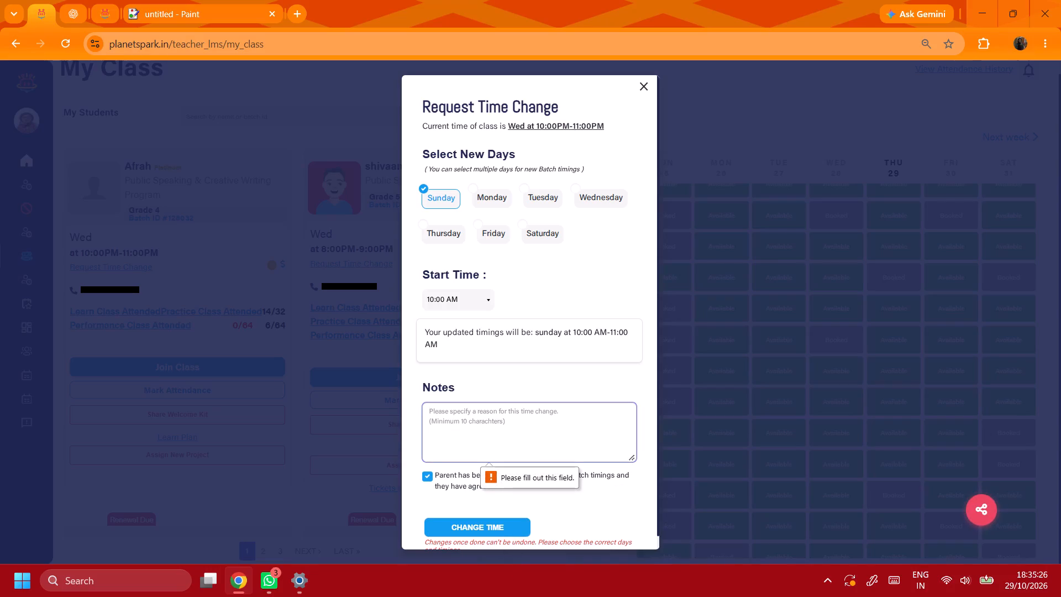
{"action": "type", "text": "parents asked"}
{"action": "scroll", "coordinate": [469, 420], "scroll_direction": "down", "scroll_amount": 3}
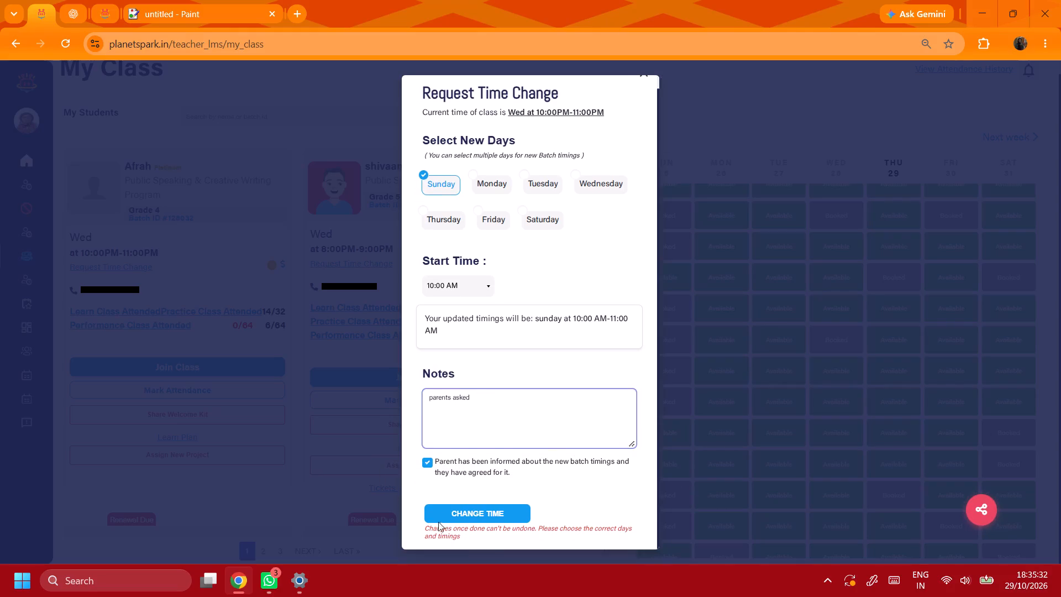
{"action": "left_click", "coordinate": [441, 516]}
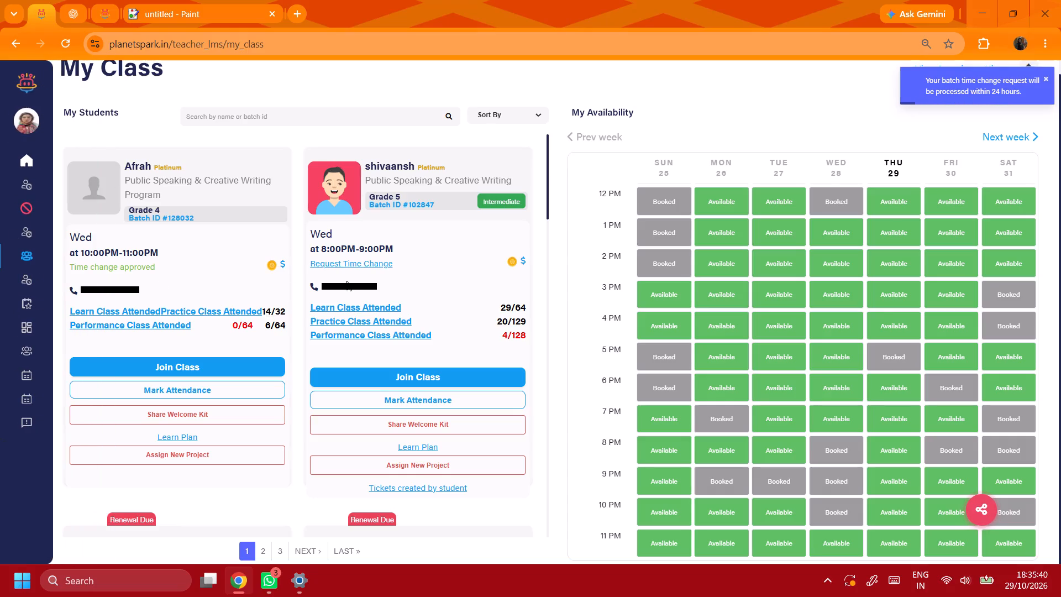
Open a time change request for the Grade 1 student's Saturday 10 PM class, choosing Sunday at 6:00 AM and marking the parent as informed.
{"action": "scroll", "coordinate": [346, 281], "scroll_direction": "down", "scroll_amount": 4}
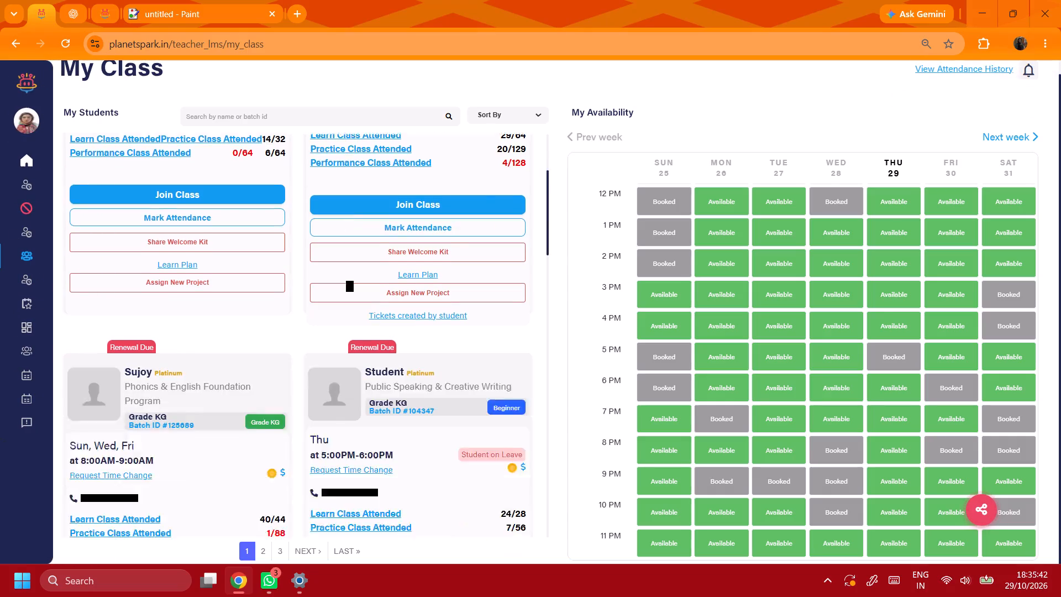
{"action": "scroll", "coordinate": [346, 281], "scroll_direction": "down", "scroll_amount": 5}
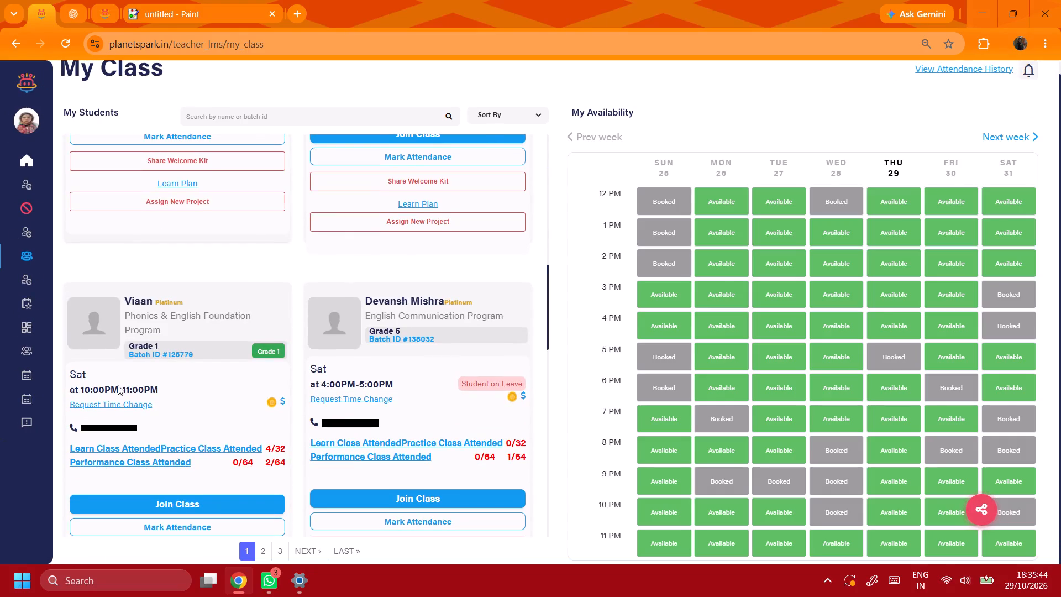
{"action": "left_click", "coordinate": [107, 400]}
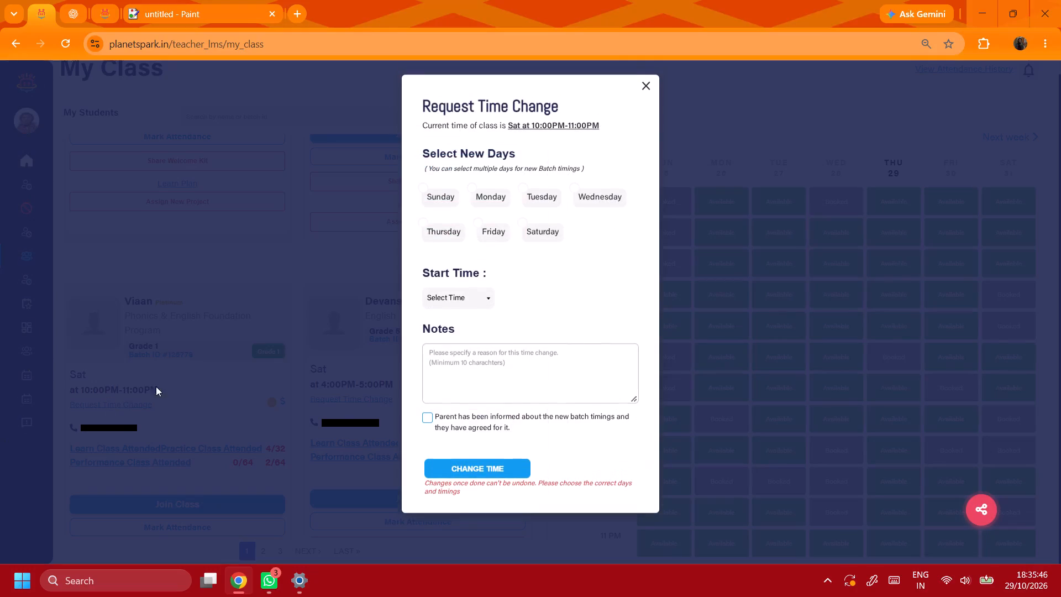
{"action": "left_click", "coordinate": [758, 238]}
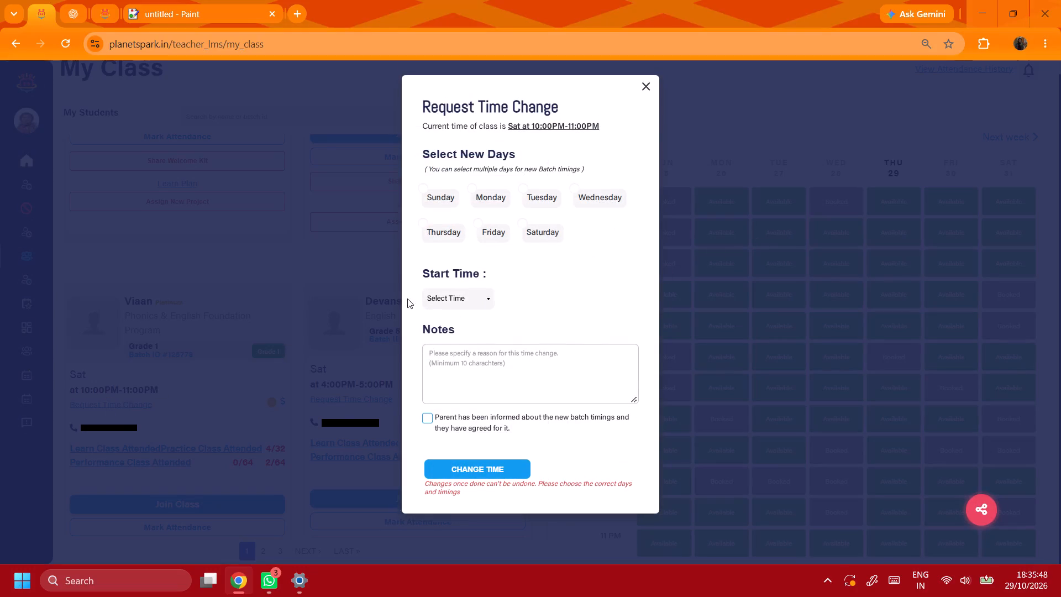
{"action": "left_click", "coordinate": [422, 188]}
{"action": "left_click", "coordinate": [438, 303]}
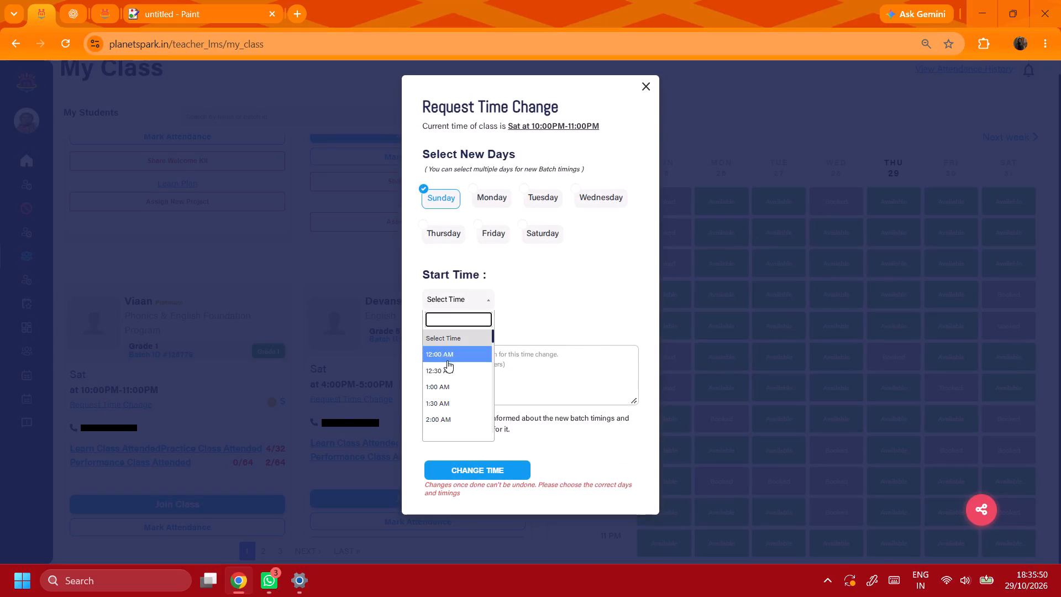
{"action": "scroll", "coordinate": [449, 388], "scroll_direction": "down", "scroll_amount": 3}
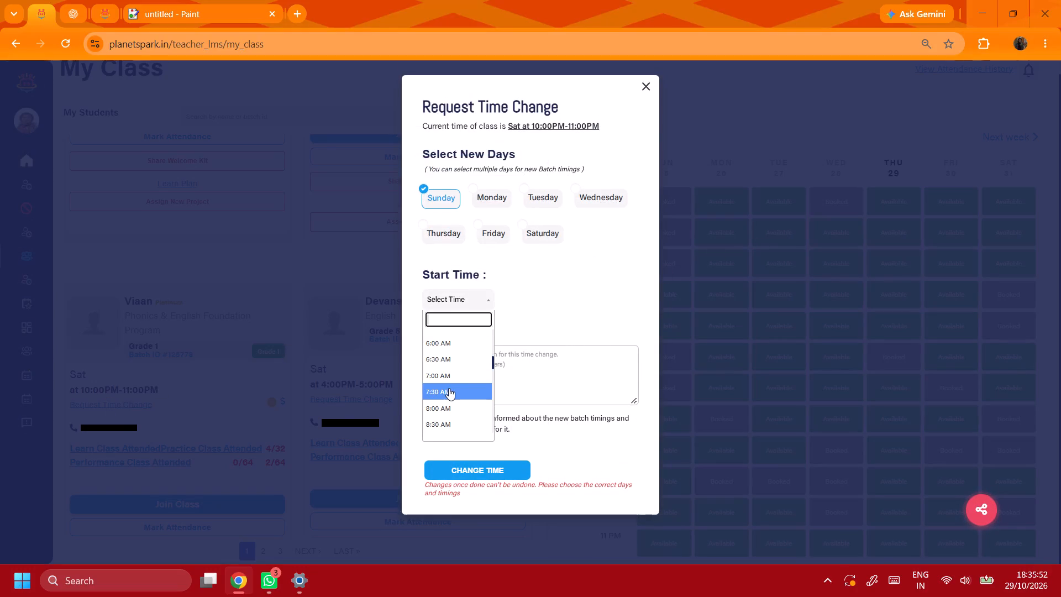
{"action": "left_click", "coordinate": [441, 338]}
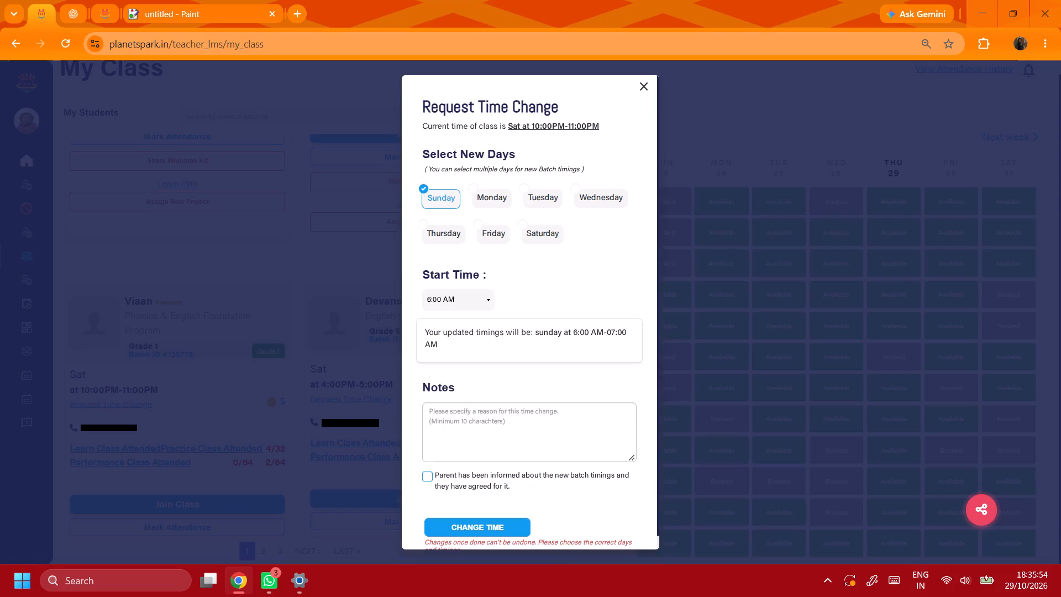
{"action": "left_click", "coordinate": [424, 467]}
{"action": "left_click", "coordinate": [431, 476]}
Set the start time of the Grade 1 student's requested Sunday class to 7:00 AM.
{"action": "left_click", "coordinate": [439, 289]}
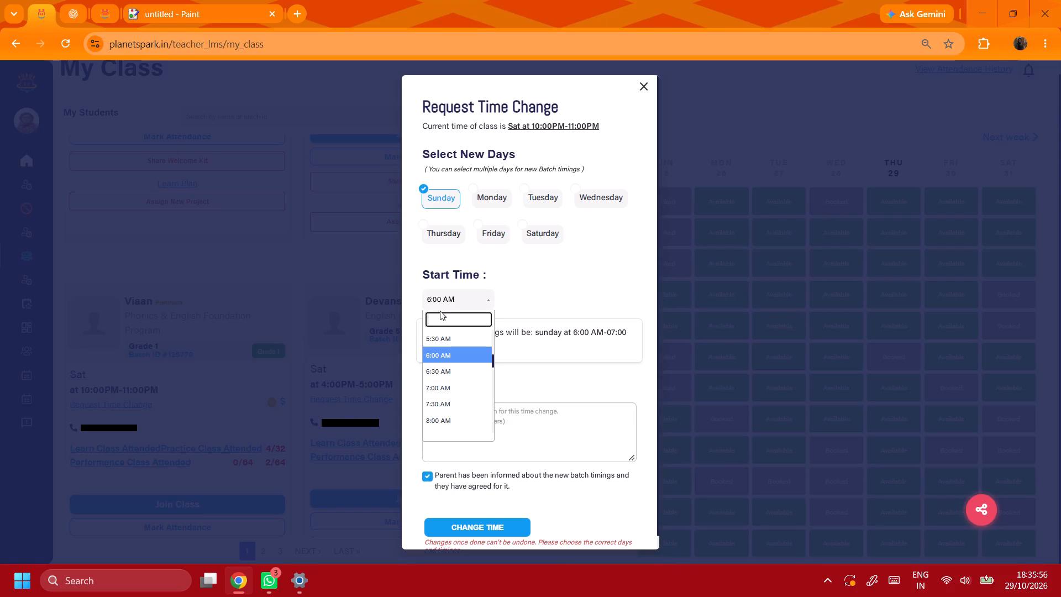
{"action": "scroll", "coordinate": [445, 356], "scroll_direction": "up", "scroll_amount": 2}
{"action": "scroll", "coordinate": [446, 419], "scroll_direction": "down", "scroll_amount": 1}
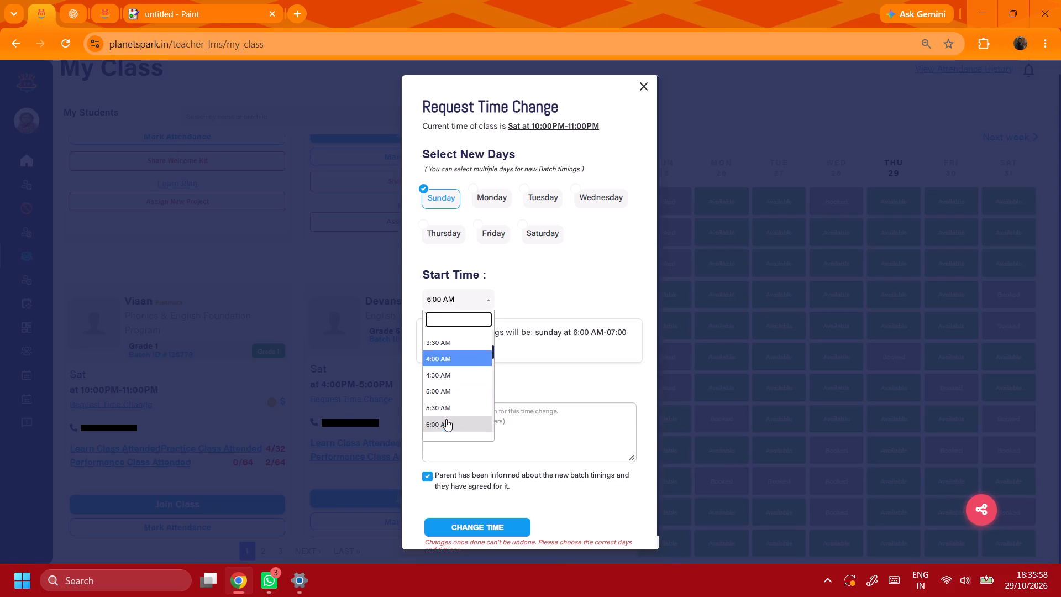
{"action": "scroll", "coordinate": [442, 365], "scroll_direction": "up", "scroll_amount": 1}
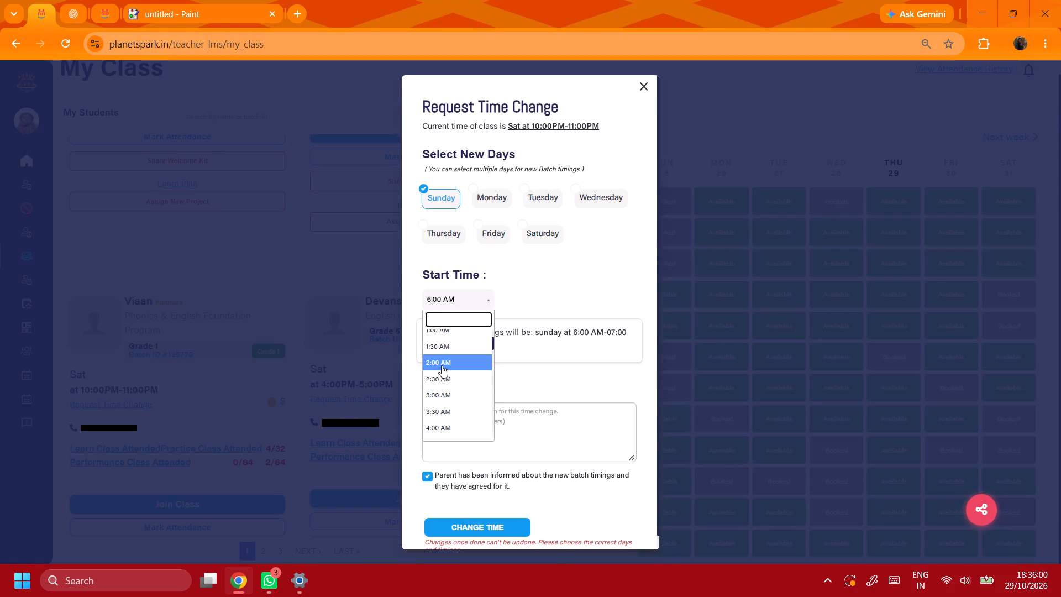
{"action": "scroll", "coordinate": [442, 365], "scroll_direction": "up", "scroll_amount": 1}
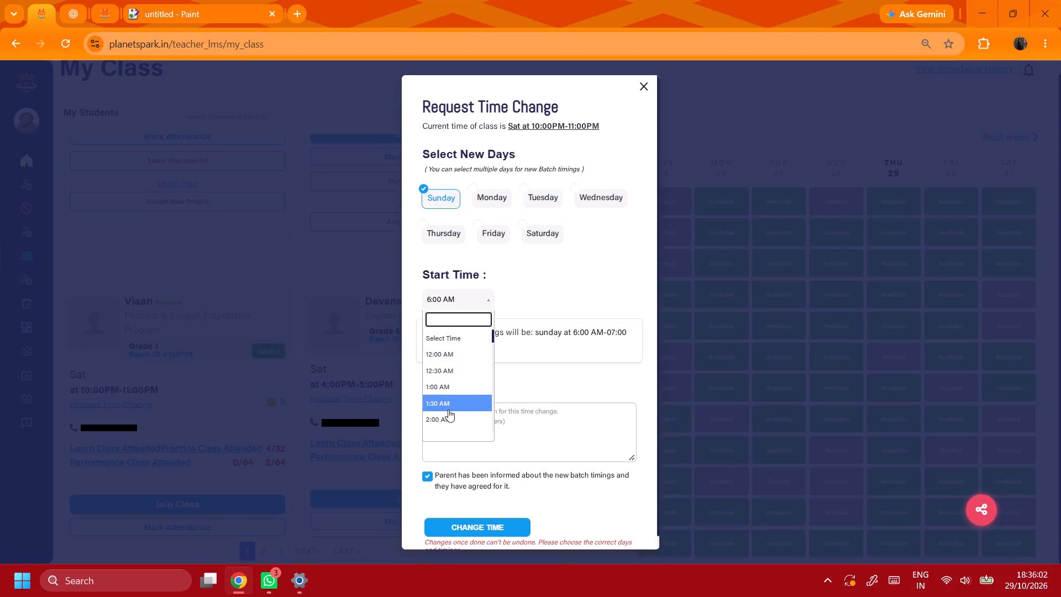
{"action": "scroll", "coordinate": [453, 407], "scroll_direction": "down", "scroll_amount": 1}
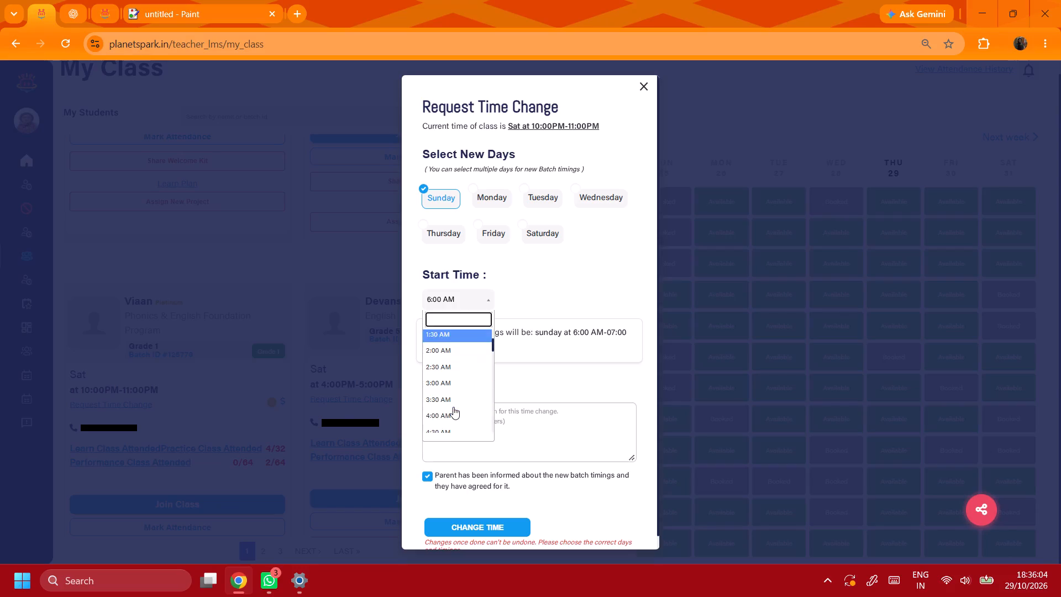
{"action": "scroll", "coordinate": [451, 391], "scroll_direction": "down", "scroll_amount": 1}
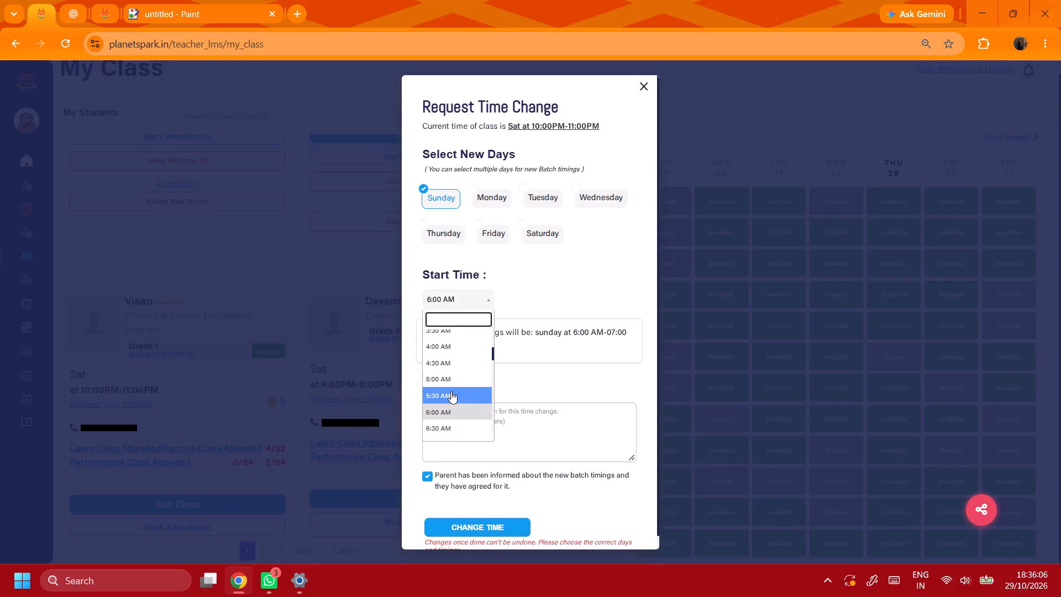
{"action": "scroll", "coordinate": [453, 347], "scroll_direction": "up", "scroll_amount": 1}
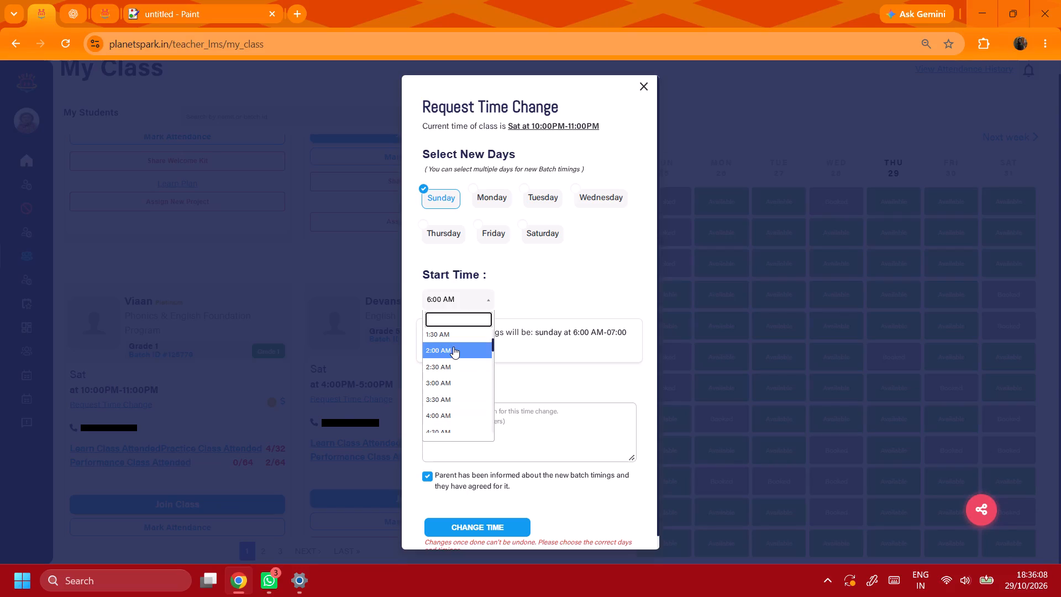
{"action": "scroll", "coordinate": [453, 354], "scroll_direction": "up", "scroll_amount": 1}
{"action": "scroll", "coordinate": [453, 390], "scroll_direction": "down", "scroll_amount": 2}
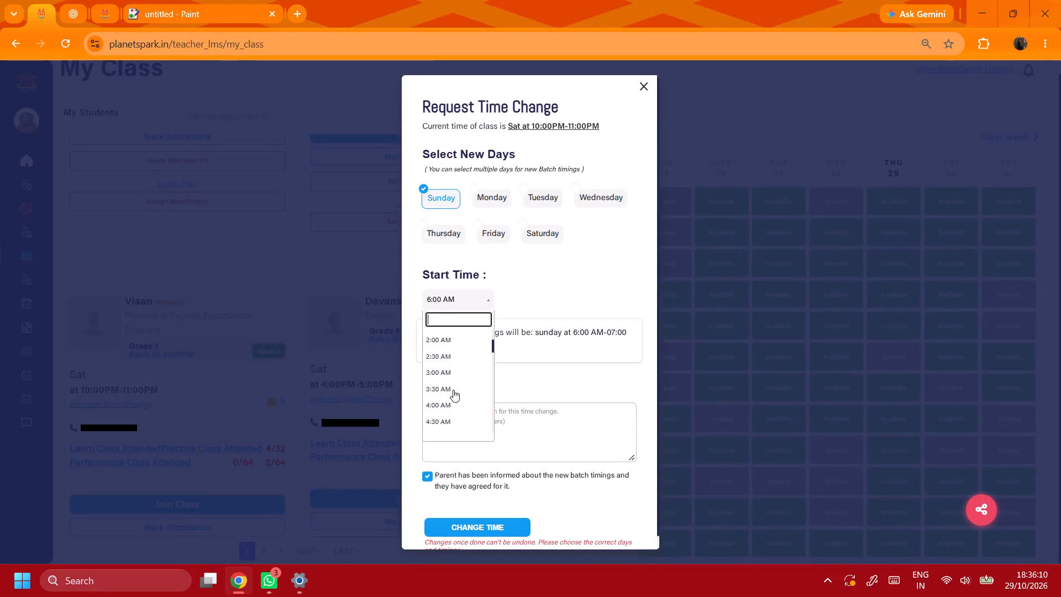
{"action": "scroll", "coordinate": [453, 390], "scroll_direction": "down", "scroll_amount": 2}
{"action": "scroll", "coordinate": [453, 390], "scroll_direction": "up", "scroll_amount": 1}
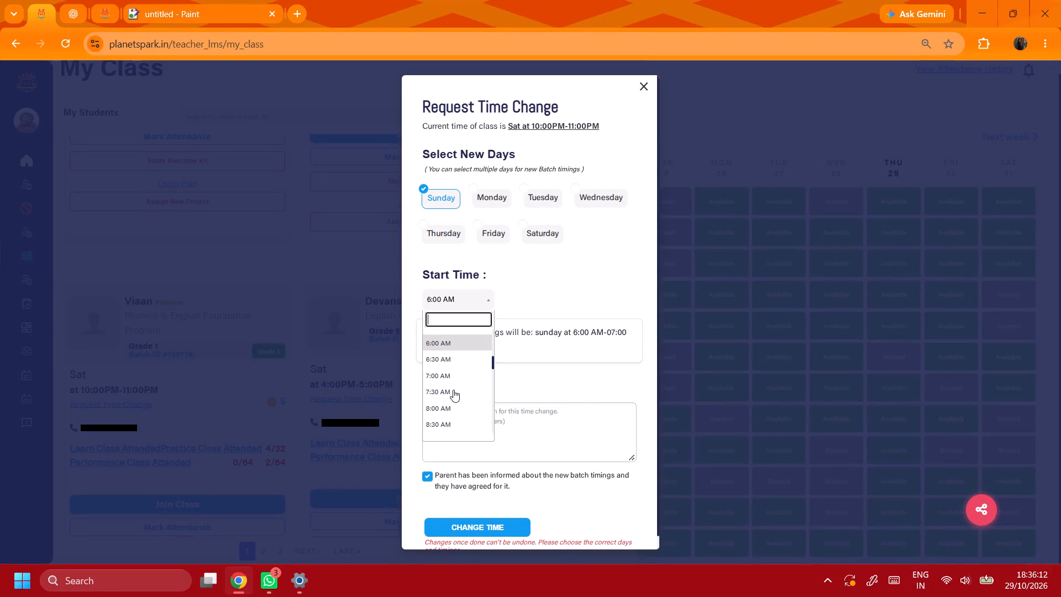
{"action": "left_click", "coordinate": [452, 380]}
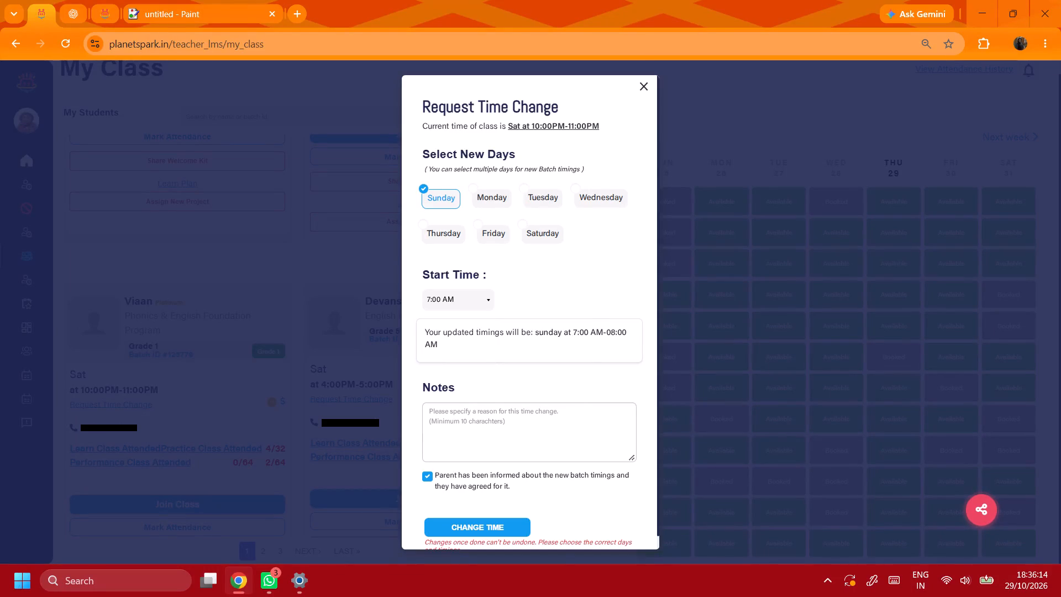
Enter the note "parents asked" and submit the Grade 1 student's time change to Sunday 7:00 AM.
{"action": "left_click", "coordinate": [437, 448]}
{"action": "type", "text": "parents as"}
{"action": "type", "text": "ked"}
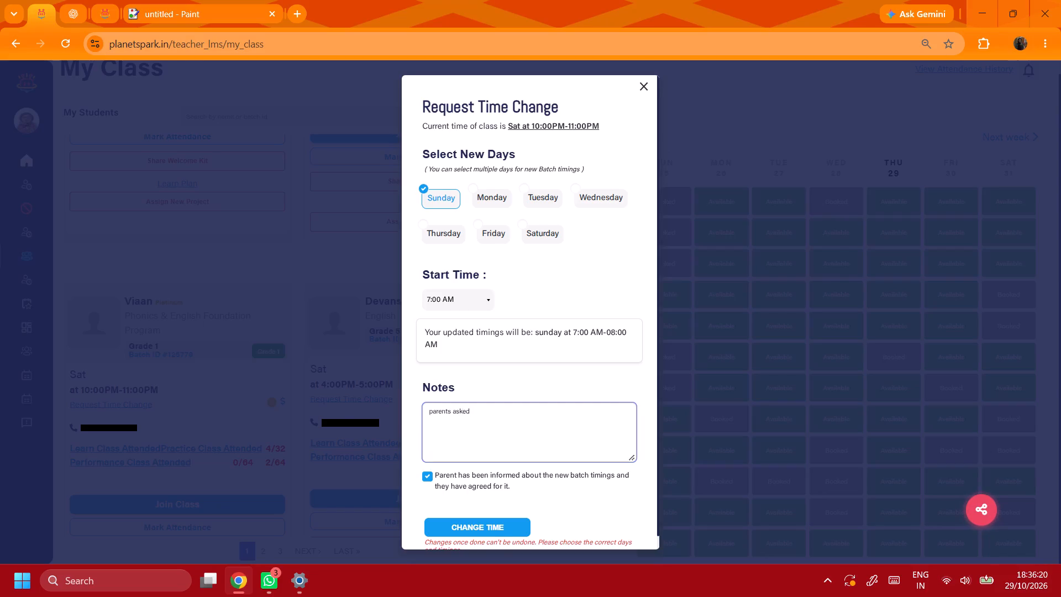
{"action": "scroll", "coordinate": [437, 448], "scroll_direction": "down", "scroll_amount": 5}
{"action": "left_click", "coordinate": [469, 509]}
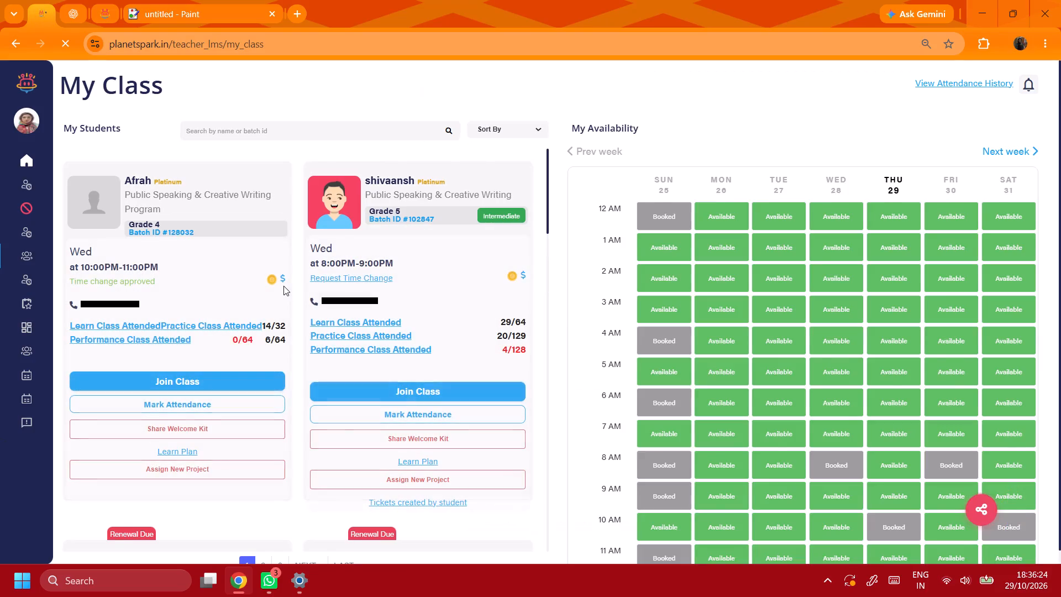
Look through the student cards on the first page, examining their class times and time change request status.
{"action": "scroll", "coordinate": [271, 300], "scroll_direction": "down", "scroll_amount": 1}
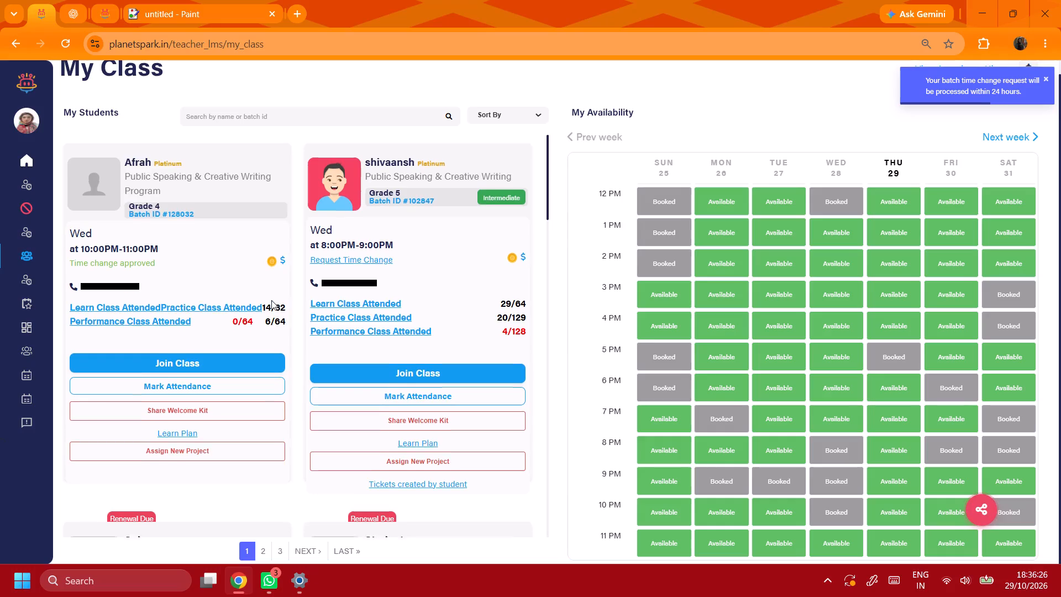
{"action": "scroll", "coordinate": [271, 300], "scroll_direction": "down", "scroll_amount": 4}
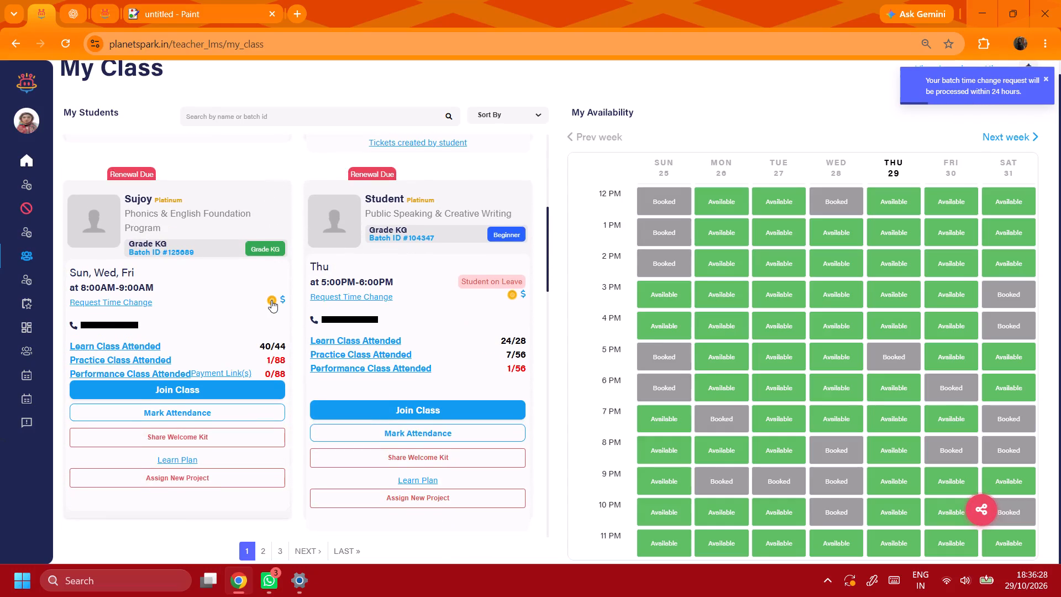
{"action": "scroll", "coordinate": [271, 300], "scroll_direction": "down", "scroll_amount": 6}
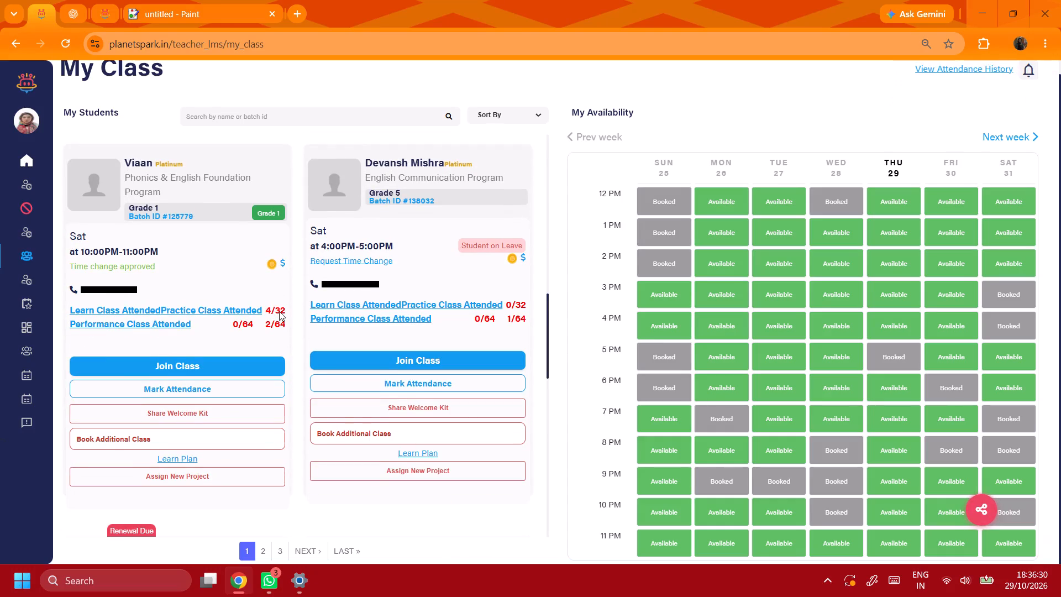
{"action": "scroll", "coordinate": [279, 311], "scroll_direction": "down", "scroll_amount": 1}
{"action": "scroll", "coordinate": [279, 311], "scroll_direction": "up", "scroll_amount": 1}
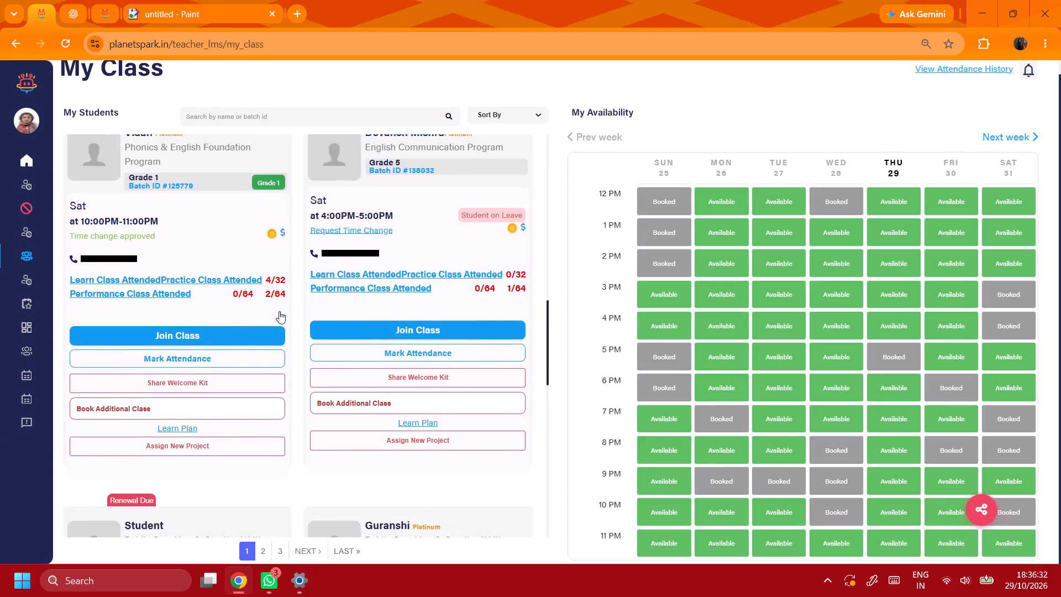
{"action": "scroll", "coordinate": [279, 311], "scroll_direction": "up", "scroll_amount": 1}
{"action": "scroll", "coordinate": [279, 311], "scroll_direction": "down", "scroll_amount": 7}
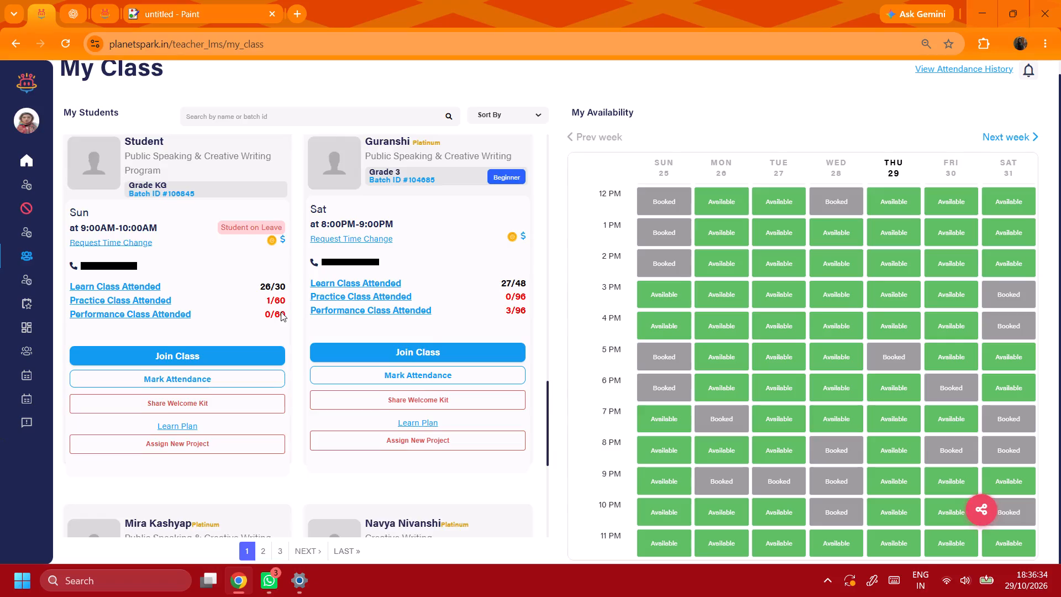
{"action": "scroll", "coordinate": [281, 312], "scroll_direction": "down", "scroll_amount": 5}
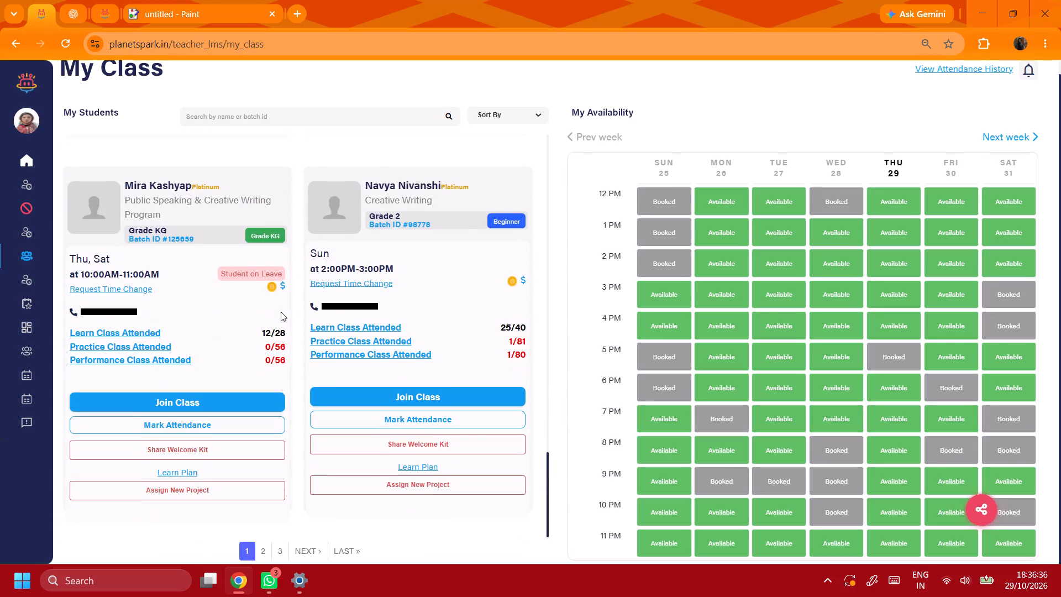
Go to the second page of students and examine the weekly availability grid from morning to late evening.
{"action": "scroll", "coordinate": [281, 312], "scroll_direction": "down", "scroll_amount": 3}
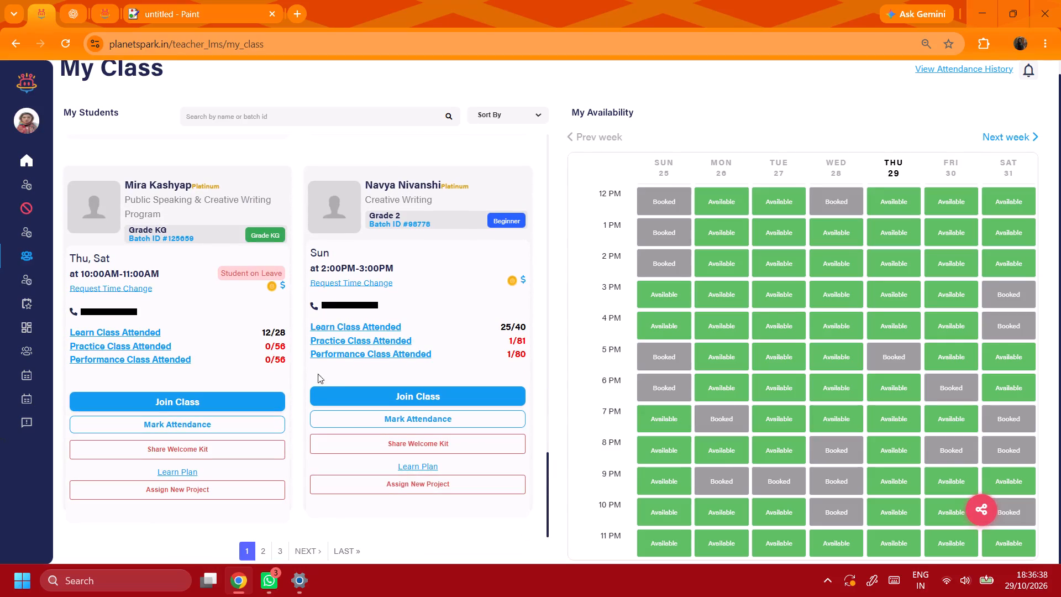
{"action": "left_click", "coordinate": [269, 549]}
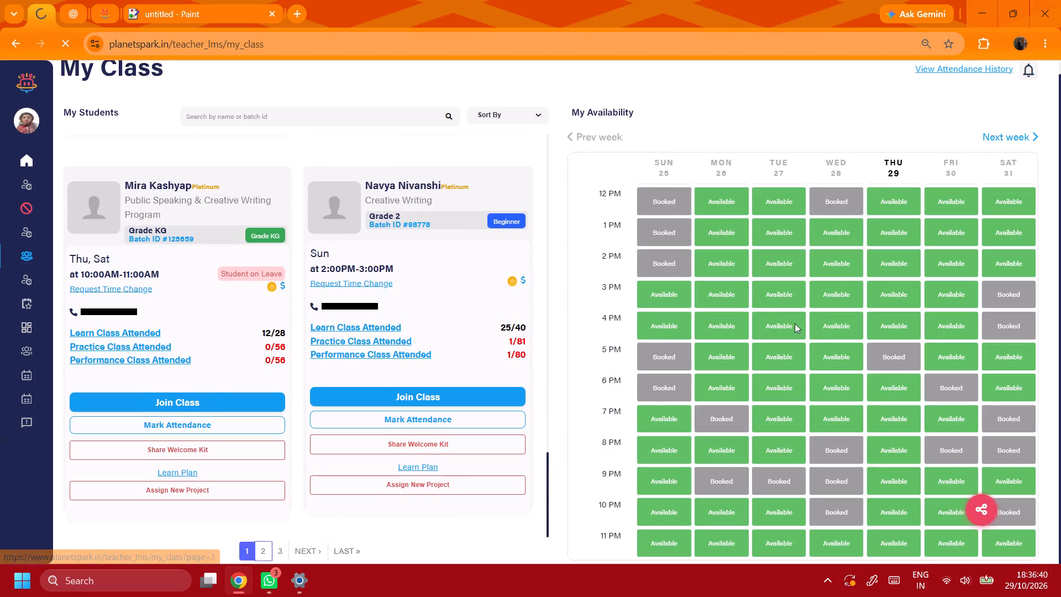
{"action": "scroll", "coordinate": [866, 258], "scroll_direction": "down", "scroll_amount": 5}
{"action": "scroll", "coordinate": [900, 380], "scroll_direction": "up", "scroll_amount": 6}
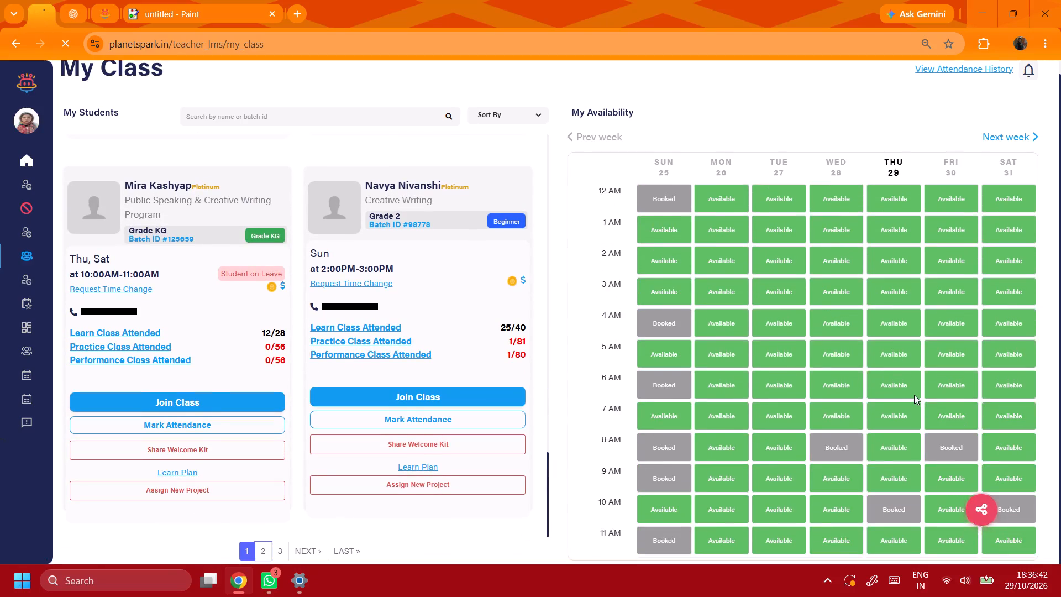
{"action": "scroll", "coordinate": [915, 395], "scroll_direction": "up", "scroll_amount": 4}
{"action": "scroll", "coordinate": [910, 374], "scroll_direction": "down", "scroll_amount": 9}
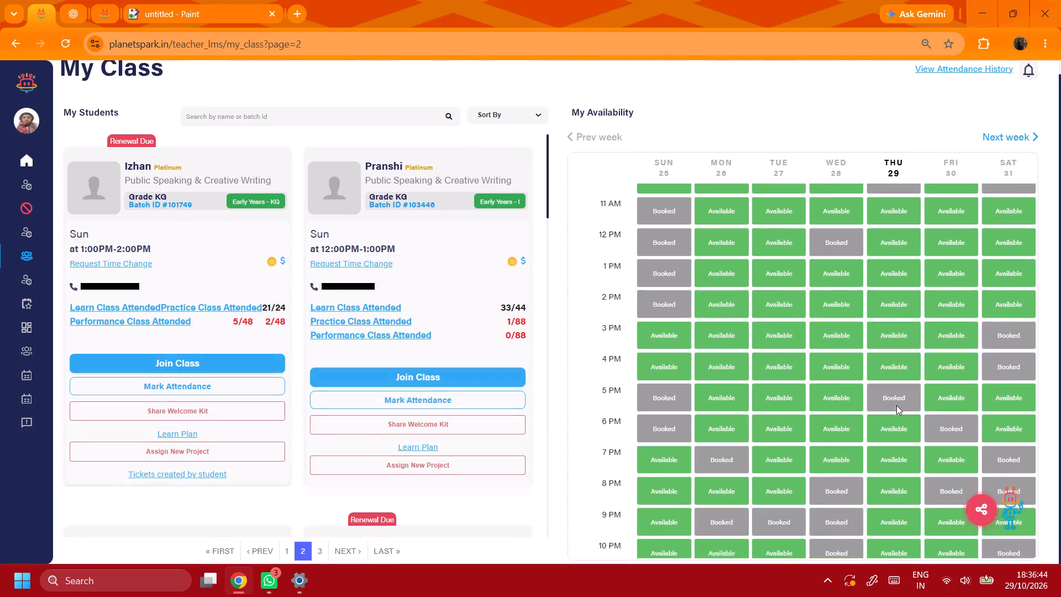
{"action": "scroll", "coordinate": [897, 405], "scroll_direction": "down", "scroll_amount": 11}
{"action": "scroll", "coordinate": [897, 405], "scroll_direction": "up", "scroll_amount": 6}
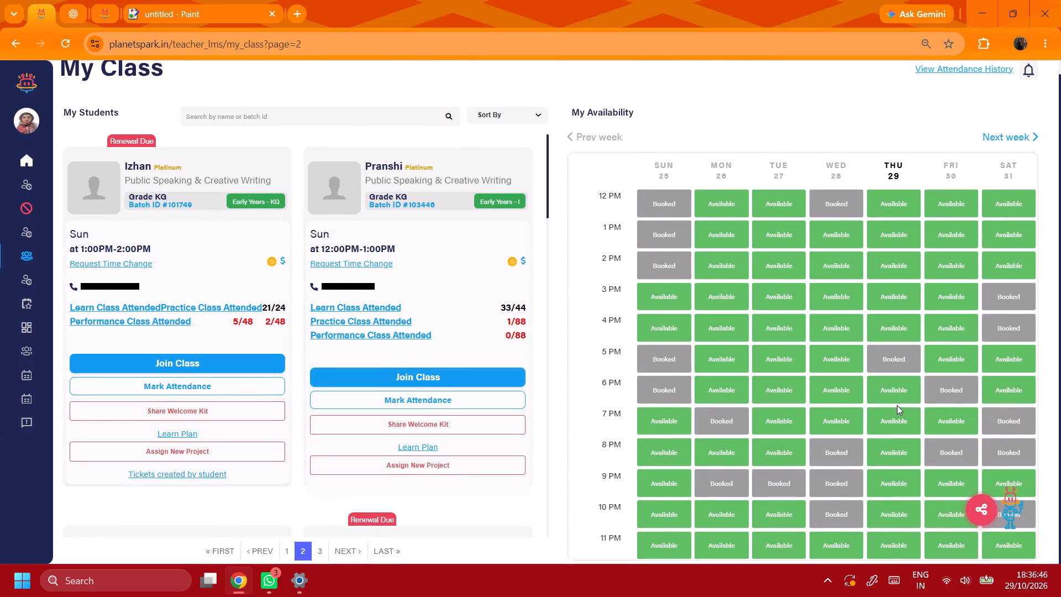
{"action": "scroll", "coordinate": [897, 405], "scroll_direction": "up", "scroll_amount": 5}
Look through the student cards on the second page, examining class times, attendance and renewal or PTM status.
{"action": "scroll", "coordinate": [172, 270], "scroll_direction": "down", "scroll_amount": 5}
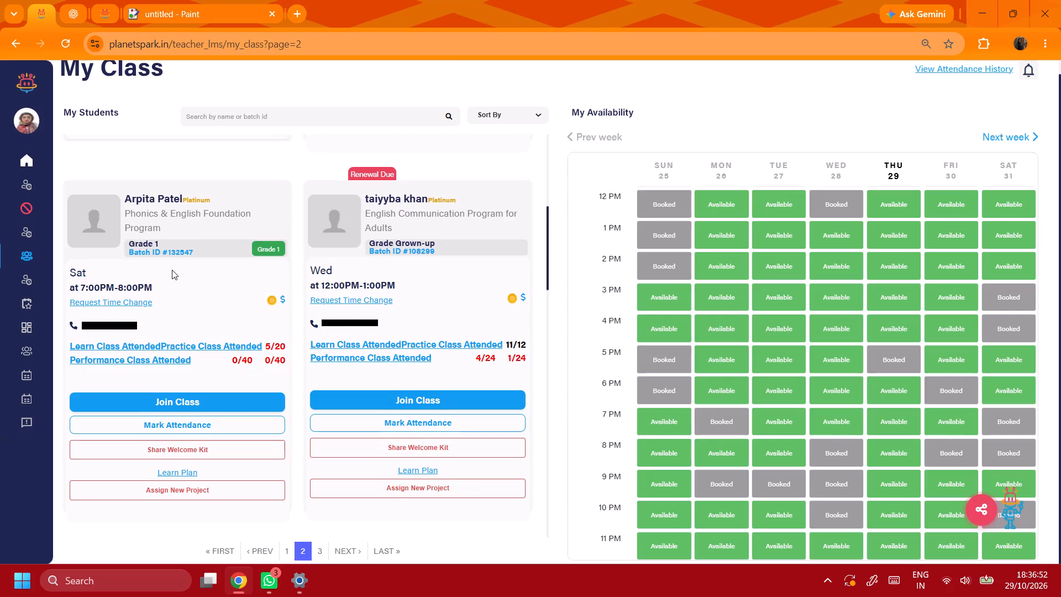
{"action": "scroll", "coordinate": [172, 270], "scroll_direction": "down", "scroll_amount": 4}
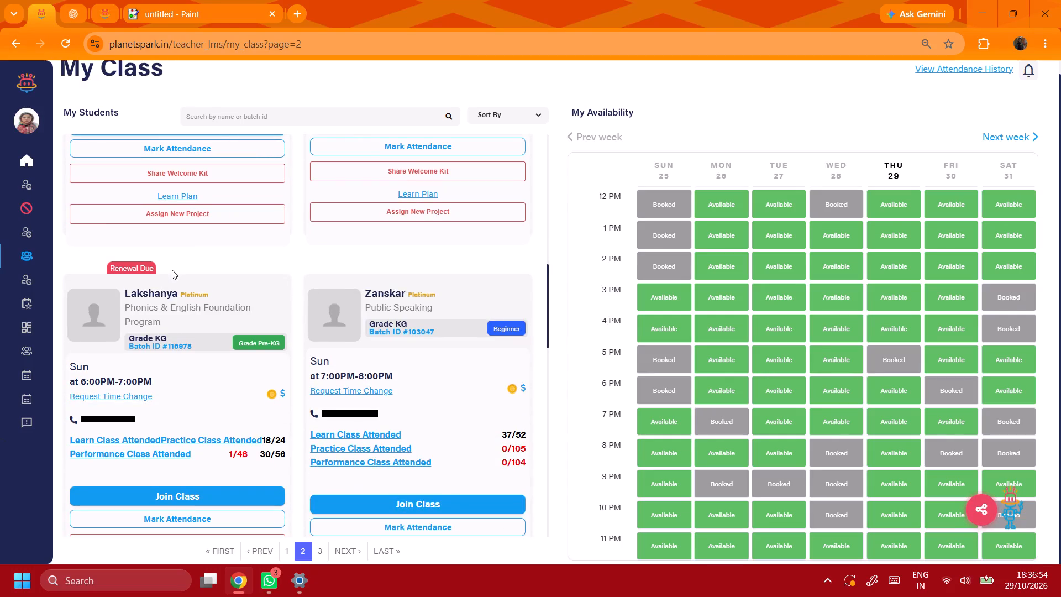
{"action": "scroll", "coordinate": [172, 270], "scroll_direction": "down", "scroll_amount": 2}
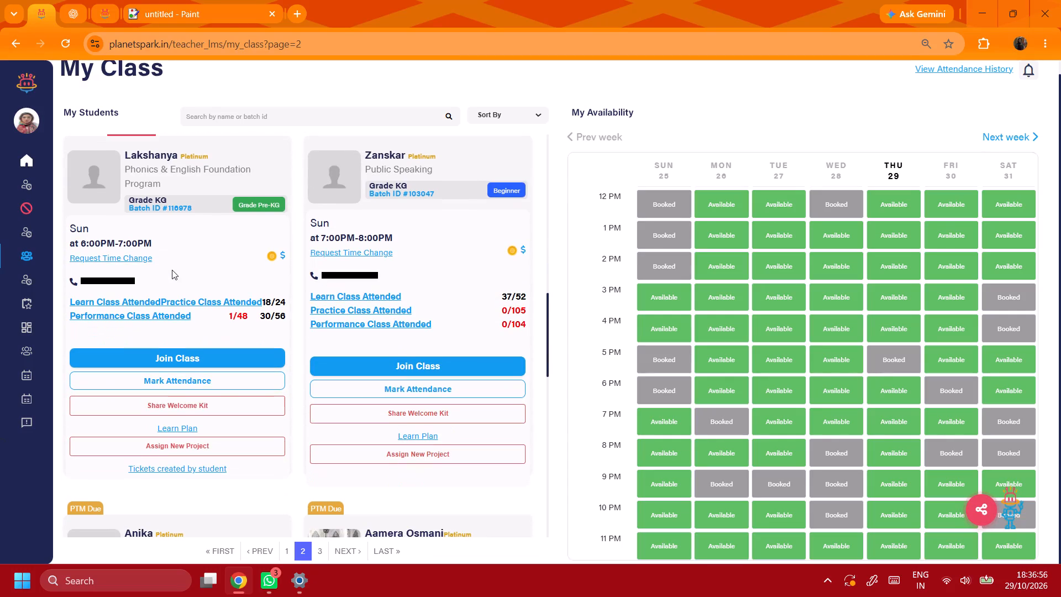
{"action": "scroll", "coordinate": [172, 270], "scroll_direction": "down", "scroll_amount": 3}
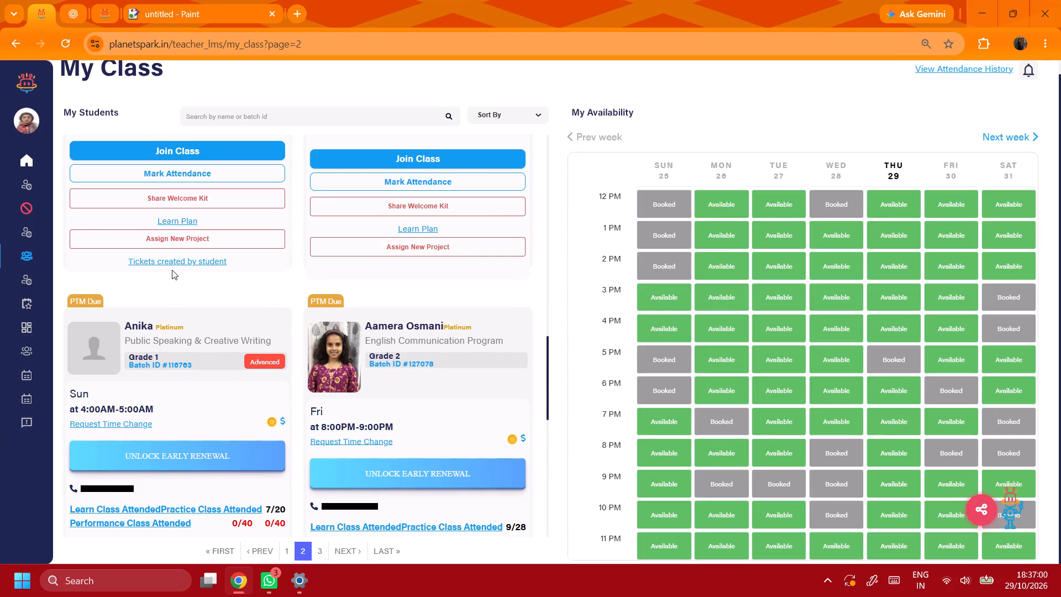
{"action": "scroll", "coordinate": [172, 270], "scroll_direction": "down", "scroll_amount": 2}
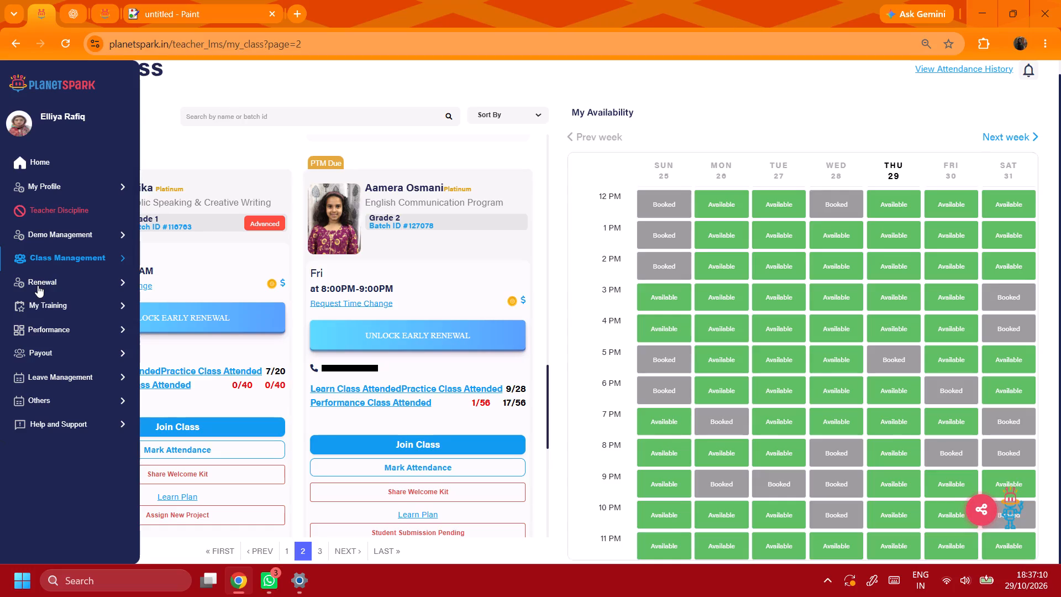
View the Performance Dashboard and dismiss the "The 3% club" earnings offer.
{"action": "left_click", "coordinate": [61, 260]}
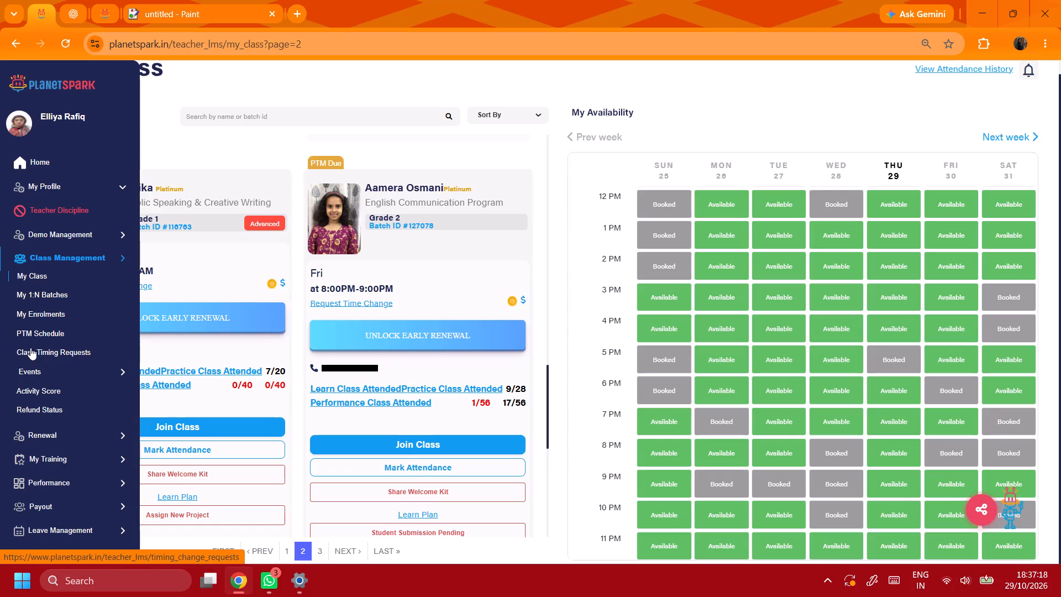
{"action": "left_click", "coordinate": [50, 480]}
{"action": "left_click", "coordinate": [43, 501]}
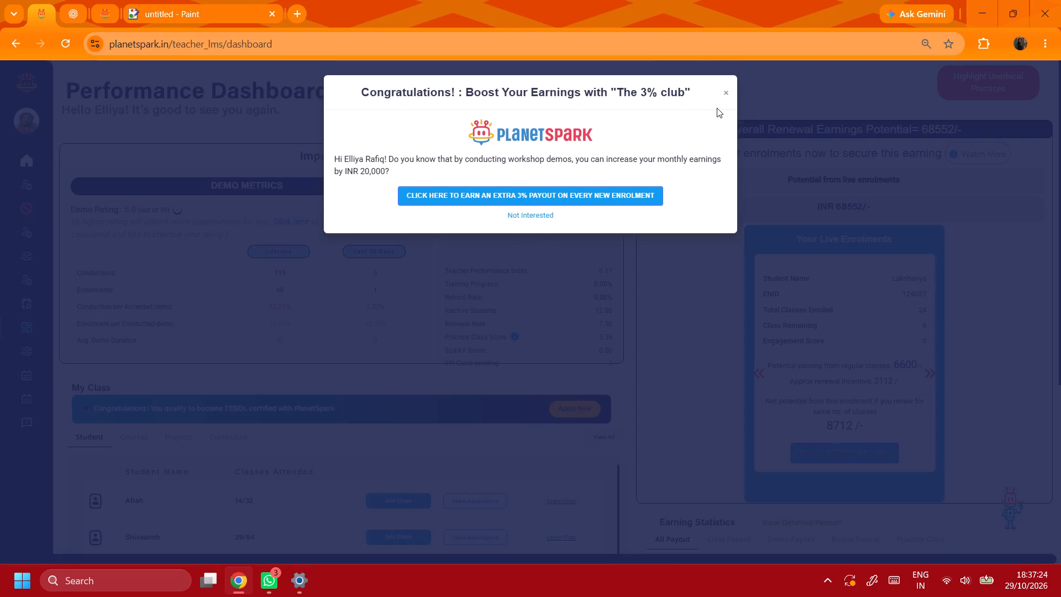
{"action": "left_click", "coordinate": [728, 90]}
{"action": "left_click", "coordinate": [723, 96]}
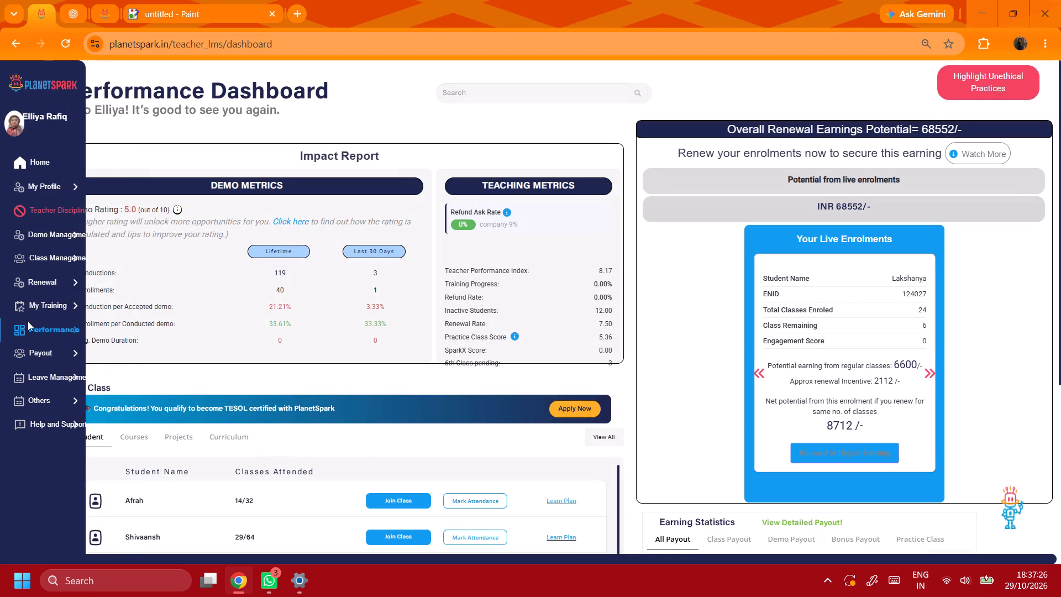
Return to the My Class page under Class Management.
{"action": "left_click", "coordinate": [62, 256]}
{"action": "left_click", "coordinate": [33, 280]}
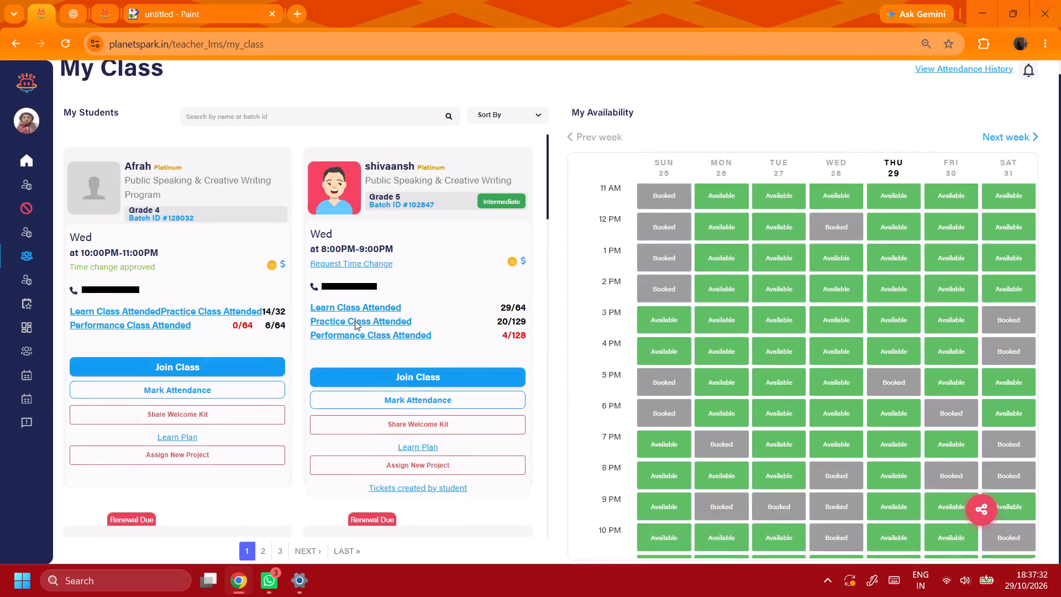
Open the Demo Requests page under Demo Management.
{"action": "left_click", "coordinate": [41, 231]}
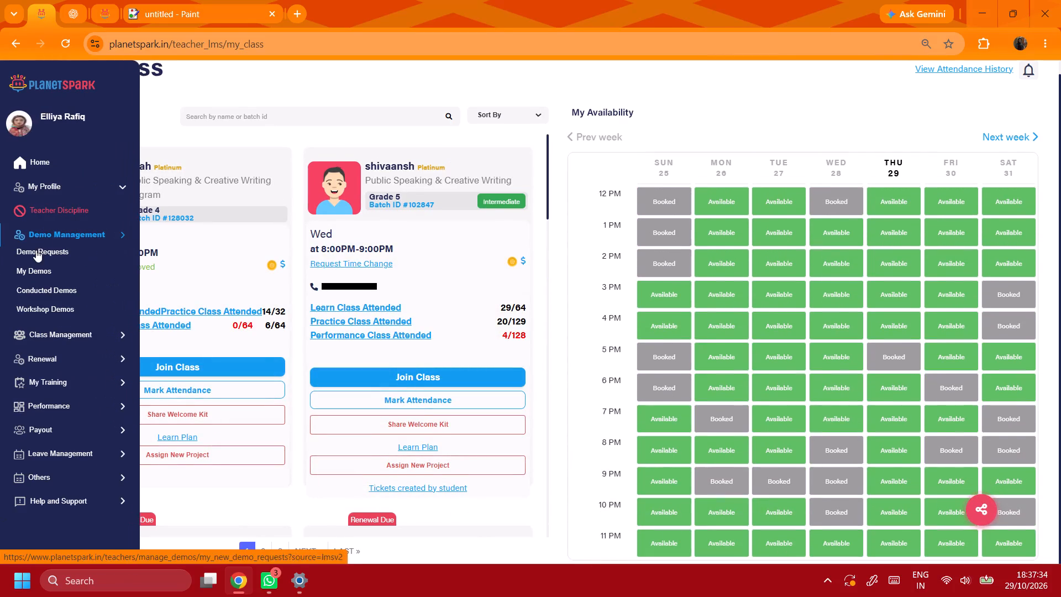
{"action": "left_click", "coordinate": [36, 250]}
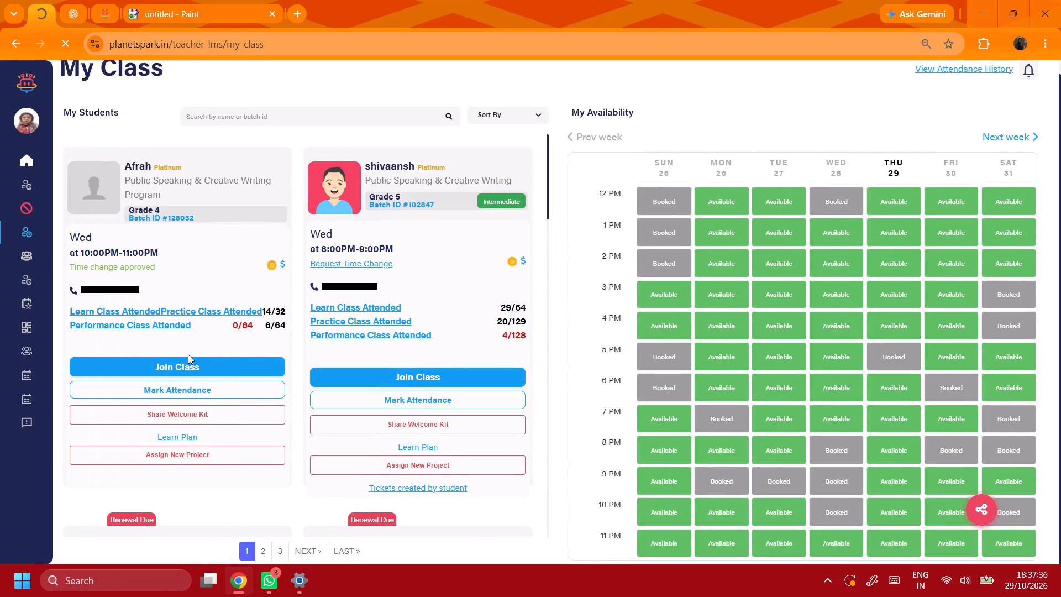
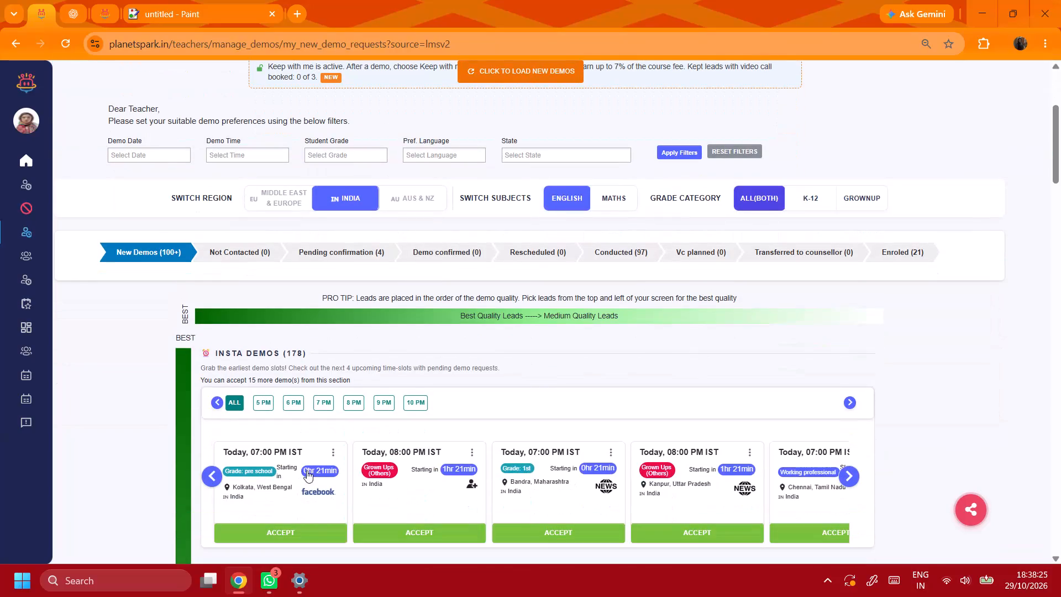
Look through the demo request sections from Insta Demos down to Fresh Inquiries From Top Partner Platforms for suitable leads.
{"action": "scroll", "coordinate": [802, 406], "scroll_direction": "down", "scroll_amount": 3}
{"action": "scroll", "coordinate": [623, 442], "scroll_direction": "down", "scroll_amount": 1}
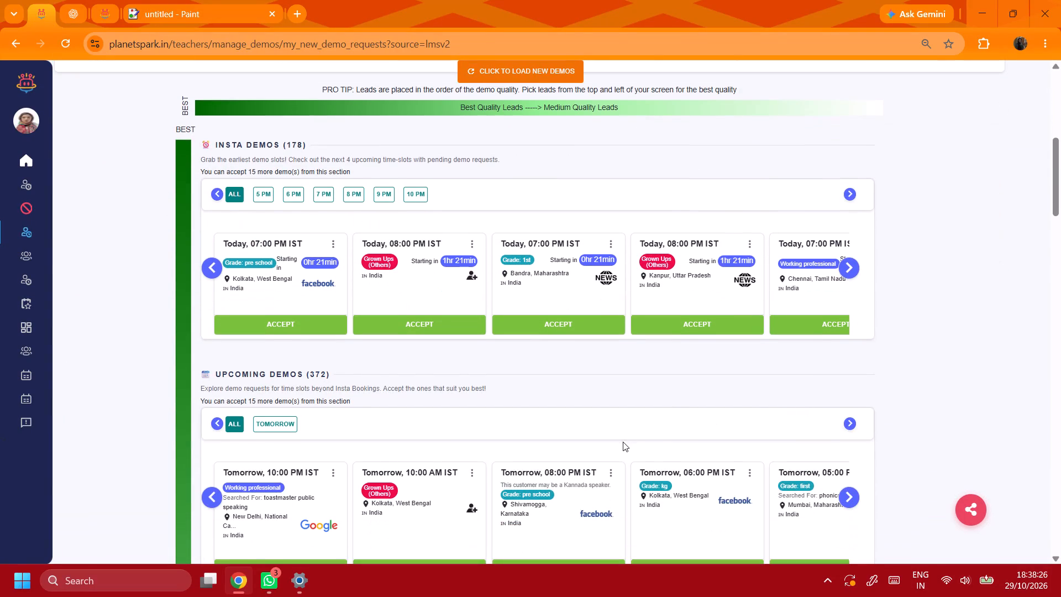
{"action": "scroll", "coordinate": [623, 442], "scroll_direction": "down", "scroll_amount": 1}
{"action": "left_click", "coordinate": [849, 362]}
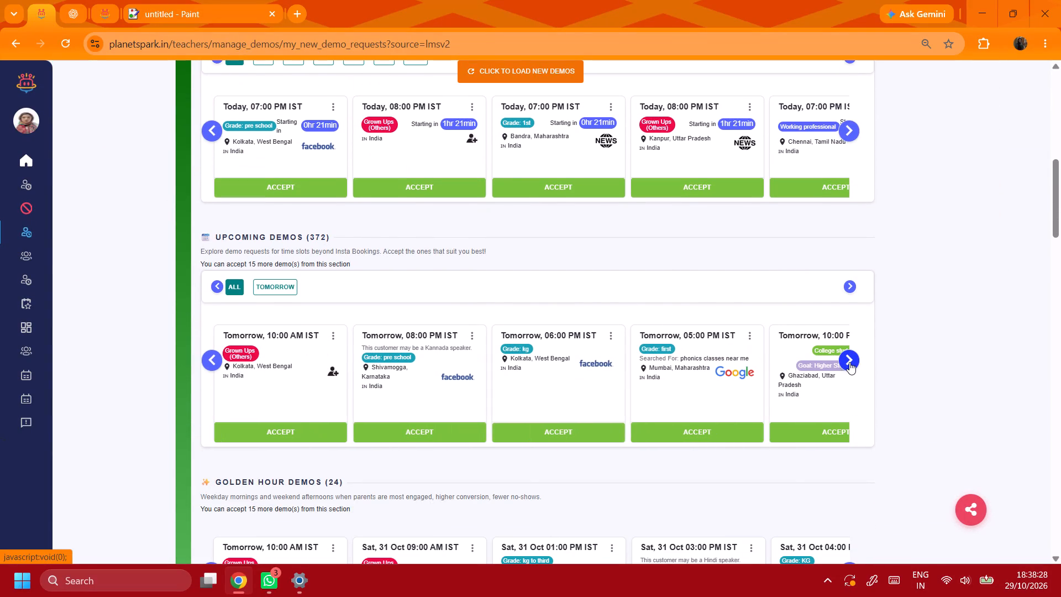
{"action": "scroll", "coordinate": [643, 387], "scroll_direction": "down", "scroll_amount": 3}
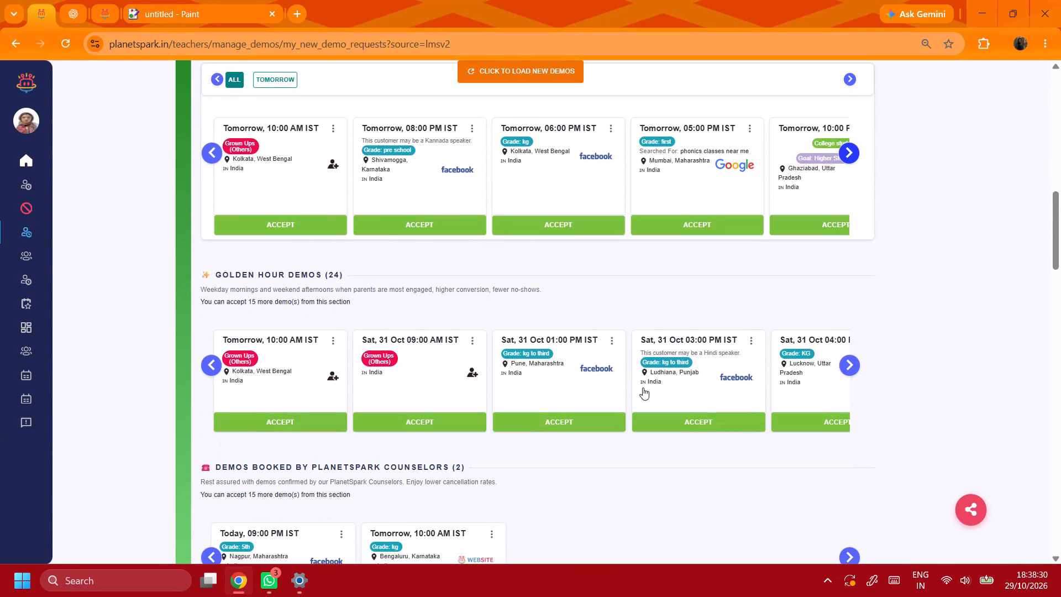
{"action": "scroll", "coordinate": [643, 387], "scroll_direction": "down", "scroll_amount": 4}
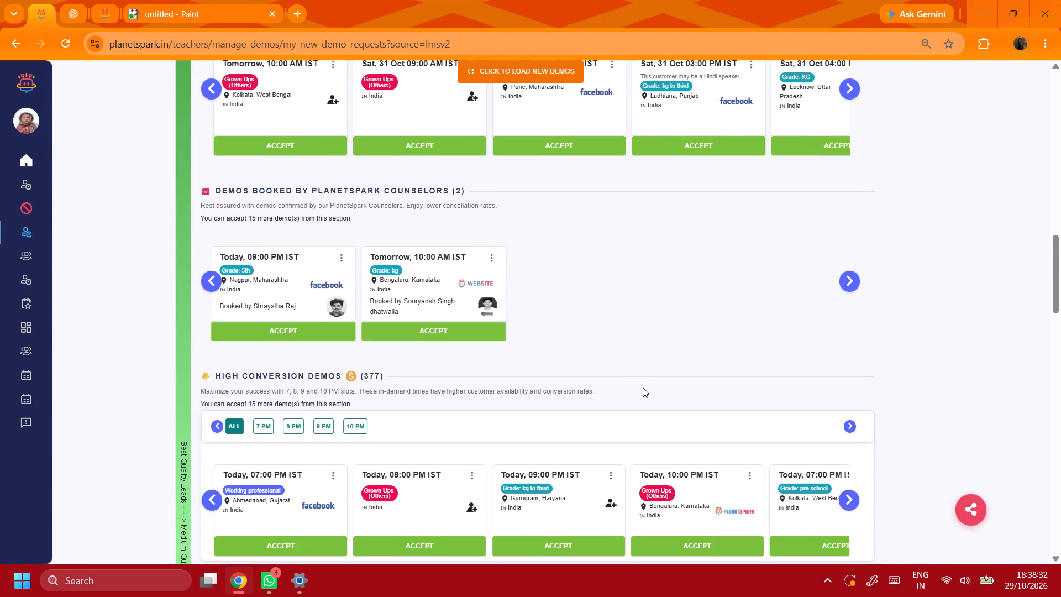
{"action": "scroll", "coordinate": [643, 387], "scroll_direction": "down", "scroll_amount": 6}
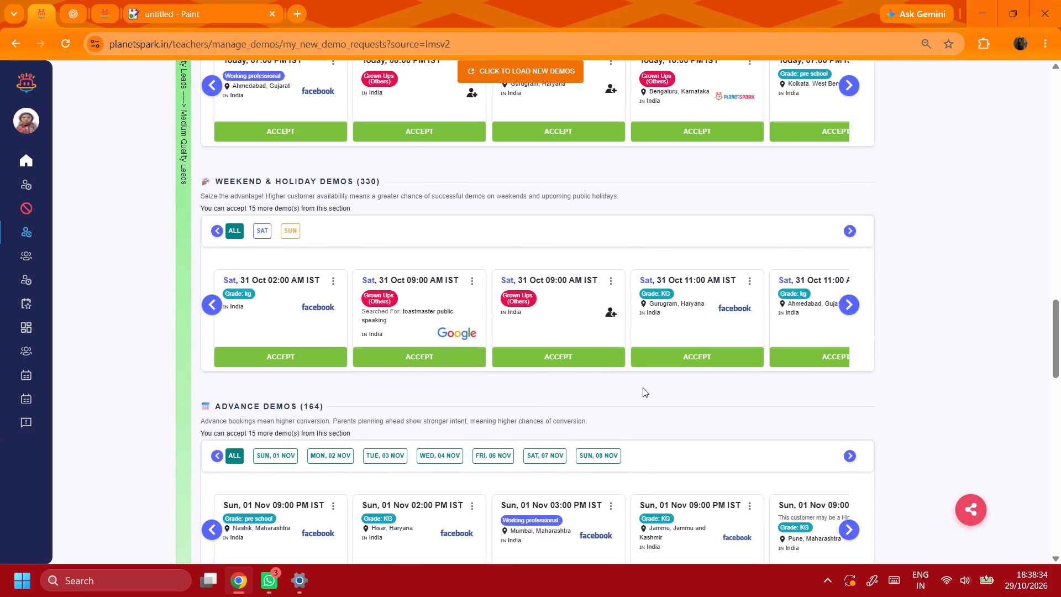
{"action": "scroll", "coordinate": [643, 387], "scroll_direction": "down", "scroll_amount": 2}
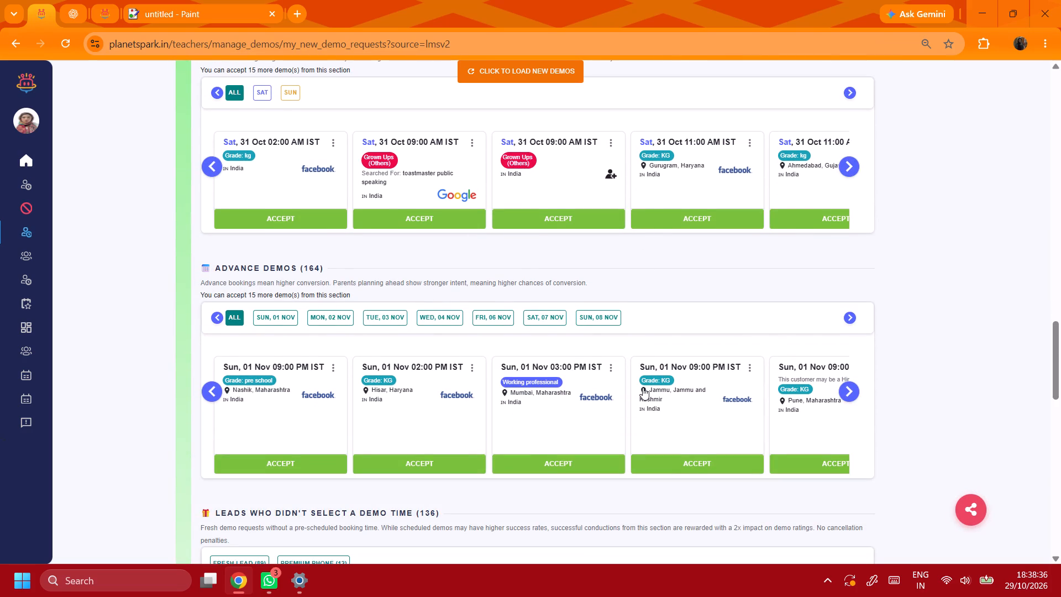
{"action": "scroll", "coordinate": [643, 387], "scroll_direction": "down", "scroll_amount": 6}
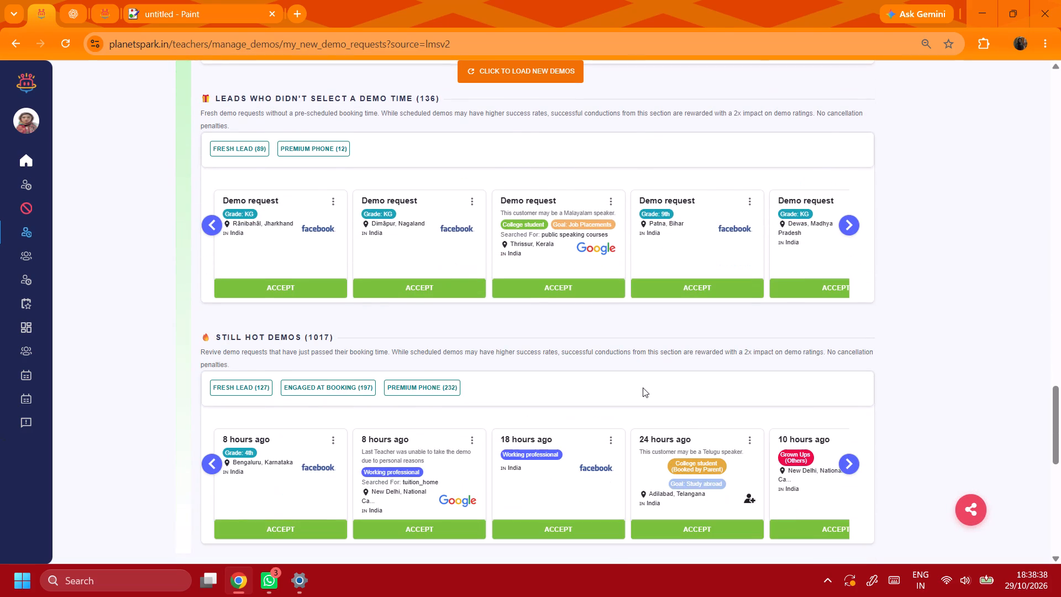
{"action": "scroll", "coordinate": [643, 387], "scroll_direction": "down", "scroll_amount": 4}
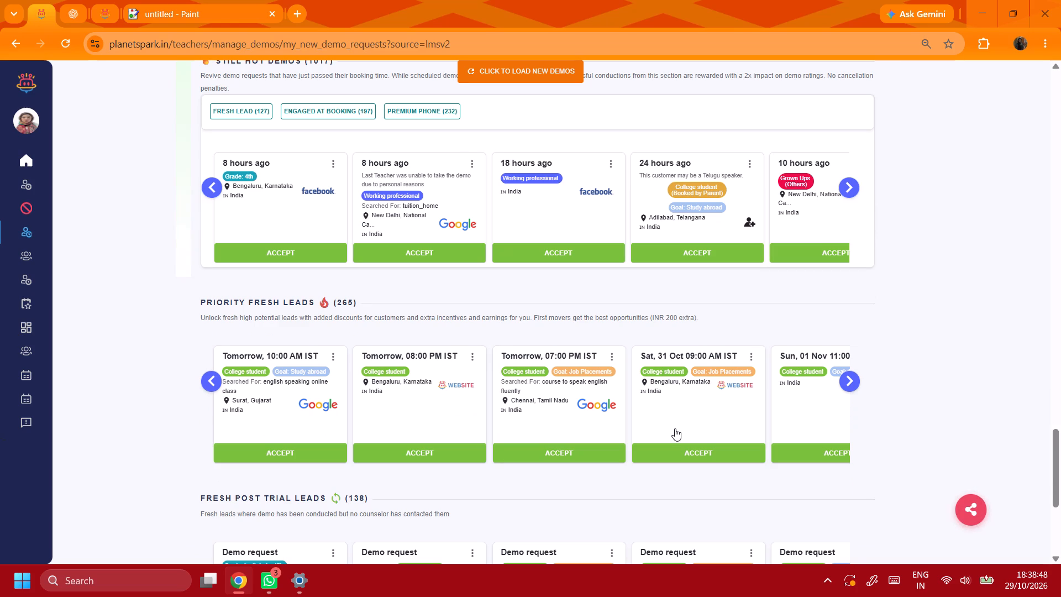
{"action": "scroll", "coordinate": [675, 423], "scroll_direction": "down", "scroll_amount": 8}
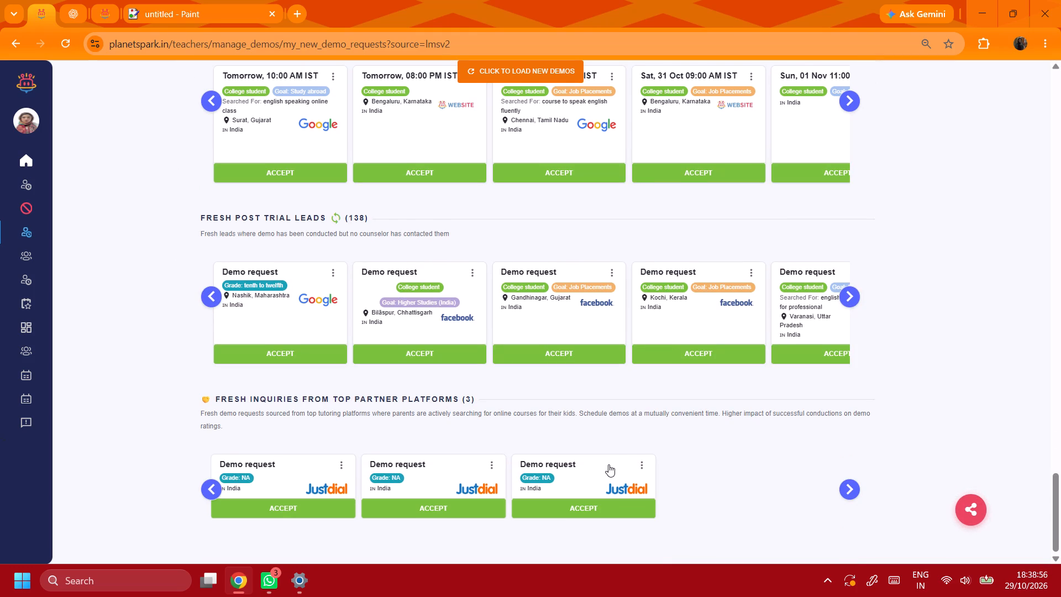
Browse the Fresh Post Trial Leads cards, examining each lead's grade, location and source.
{"action": "left_click", "coordinate": [847, 294]}
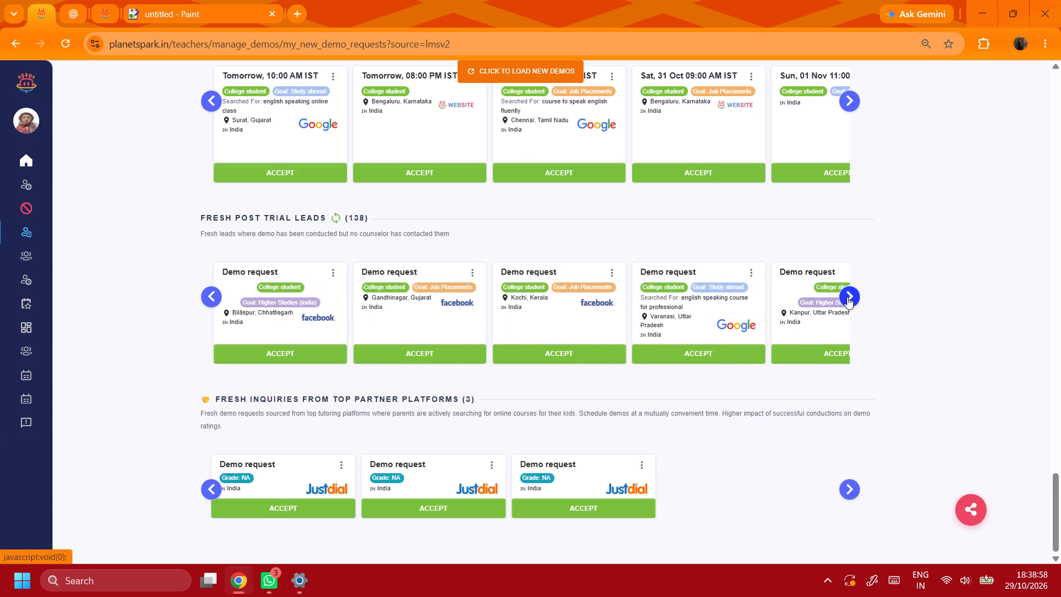
{"action": "triple_click", "coordinate": [847, 297]}
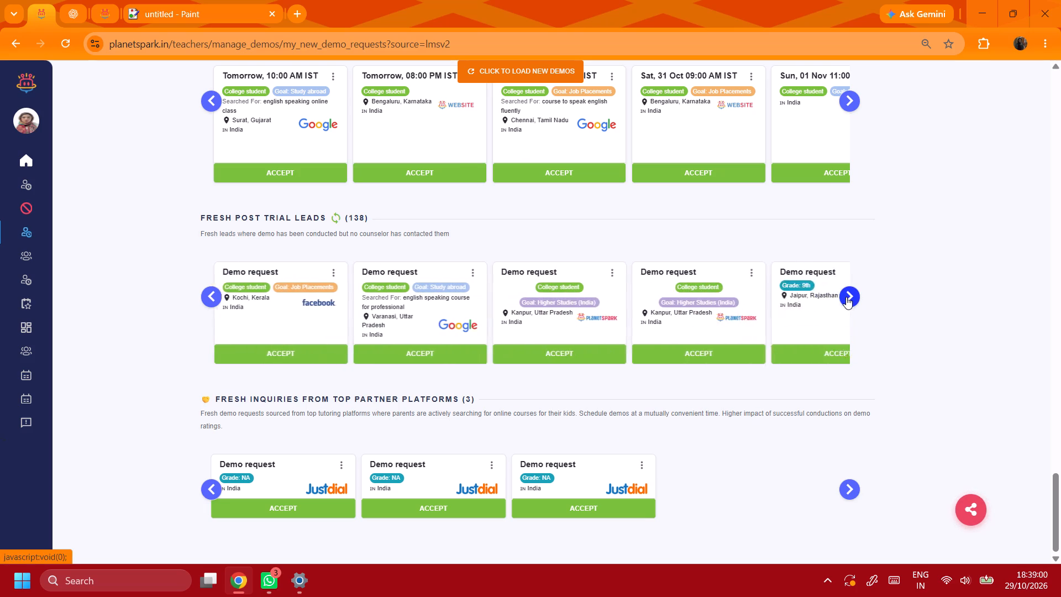
{"action": "left_click", "coordinate": [846, 297]}
{"action": "double_click", "coordinate": [846, 297]}
{"action": "double_click", "coordinate": [846, 297]}
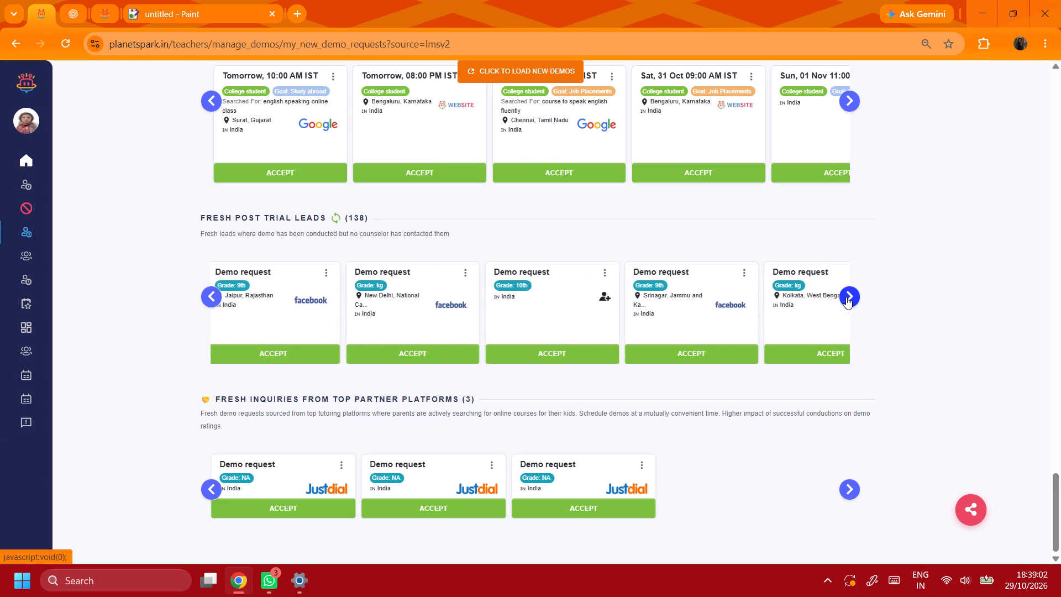
Browse the cards under Leads Who Didn't Select A Demo Time, examining grade, location and source.
{"action": "scroll", "coordinate": [846, 297], "scroll_direction": "up", "scroll_amount": 3}
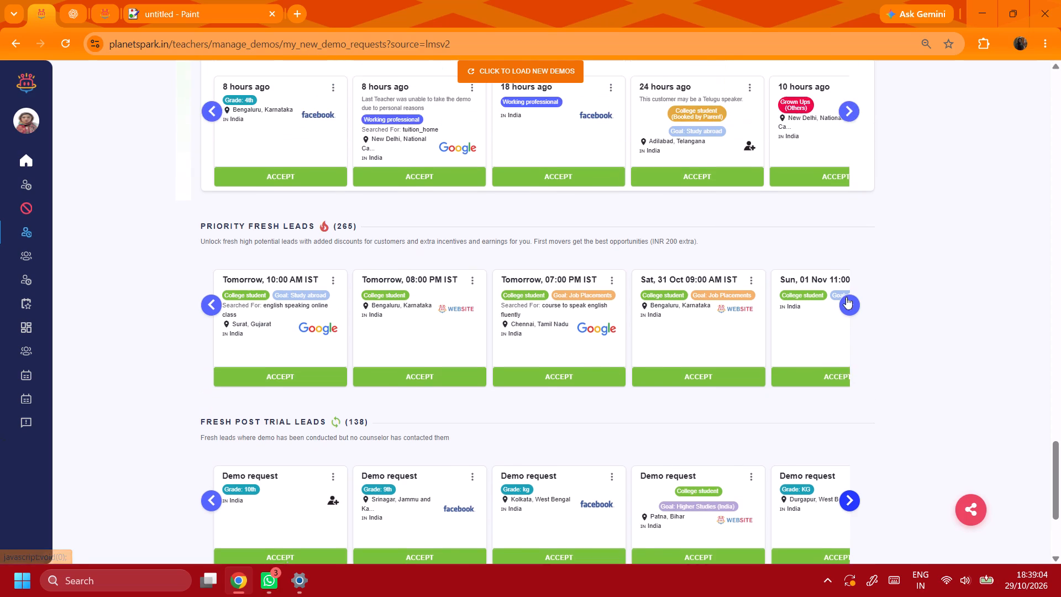
{"action": "scroll", "coordinate": [846, 297], "scroll_direction": "up", "scroll_amount": 5}
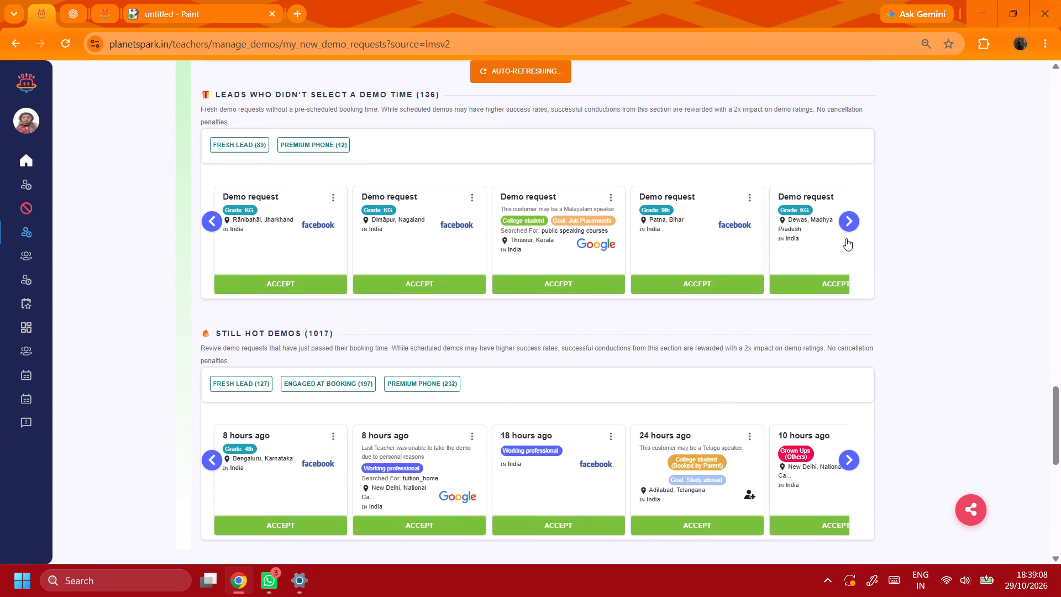
{"action": "double_click", "coordinate": [844, 228]}
{"action": "double_click", "coordinate": [844, 228]}
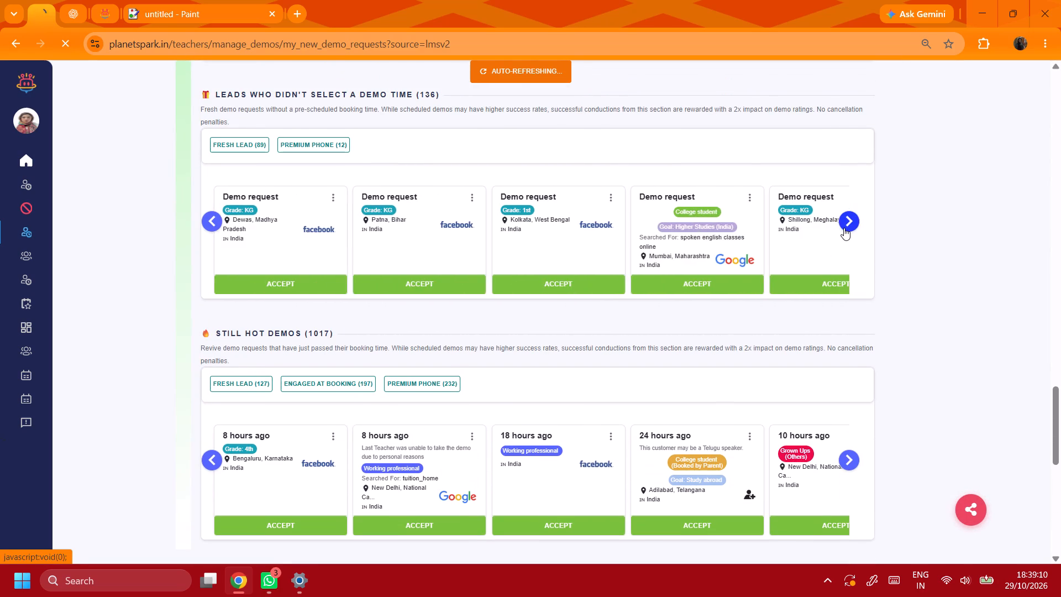
{"action": "left_click", "coordinate": [844, 228]}
{"action": "left_click", "coordinate": [844, 228]}
{"action": "left_click", "coordinate": [844, 228]}
{"action": "left_click", "coordinate": [844, 228]}
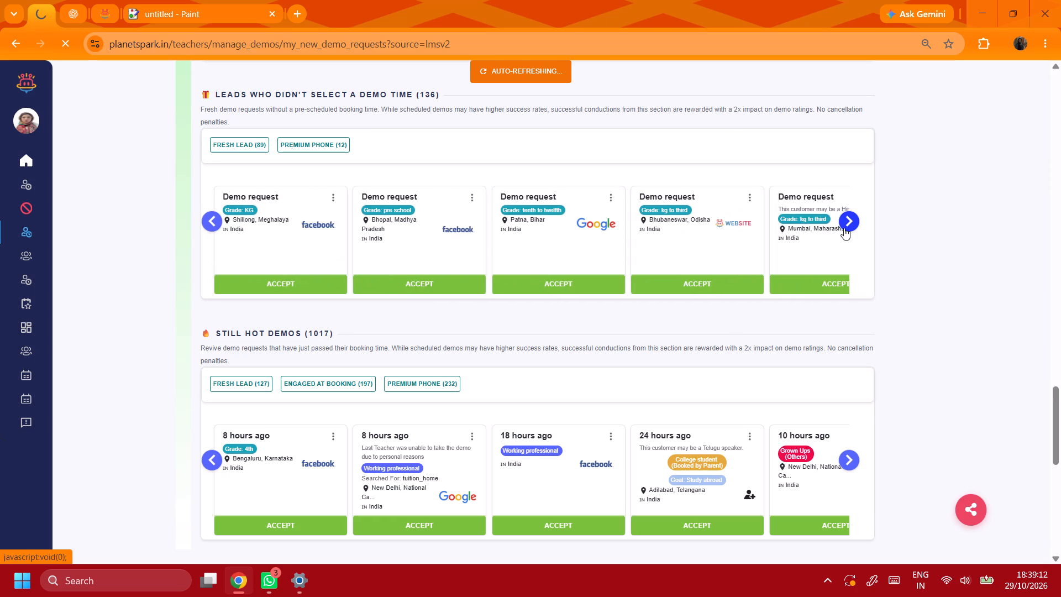
{"action": "left_click", "coordinate": [844, 228]}
{"action": "left_click", "coordinate": [844, 228]}
{"action": "left_click", "coordinate": [844, 228]}
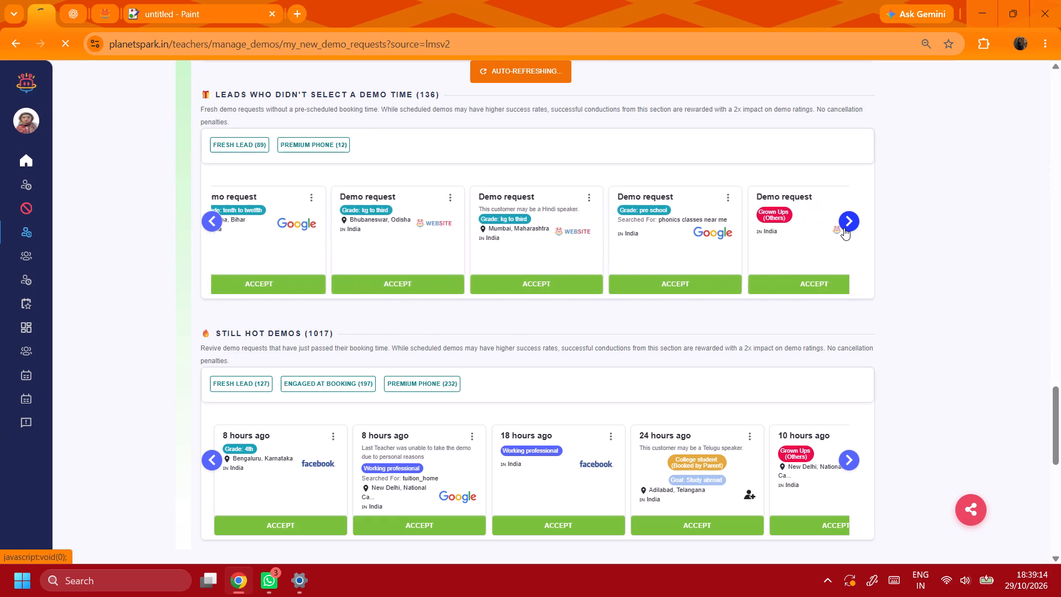
{"action": "left_click", "coordinate": [844, 228]}
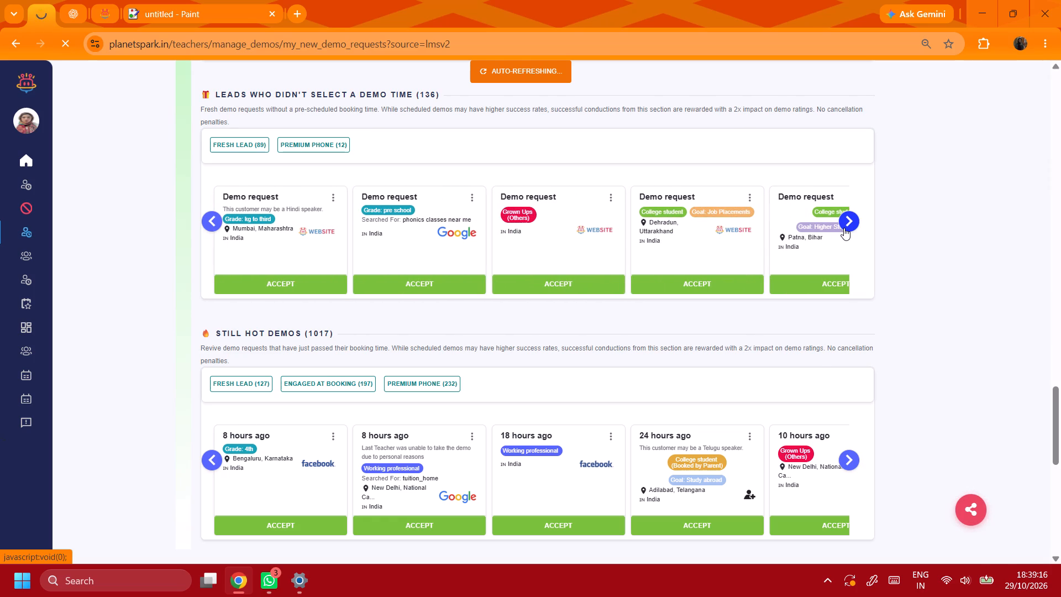
{"action": "scroll", "coordinate": [822, 368], "scroll_direction": "down", "scroll_amount": 1}
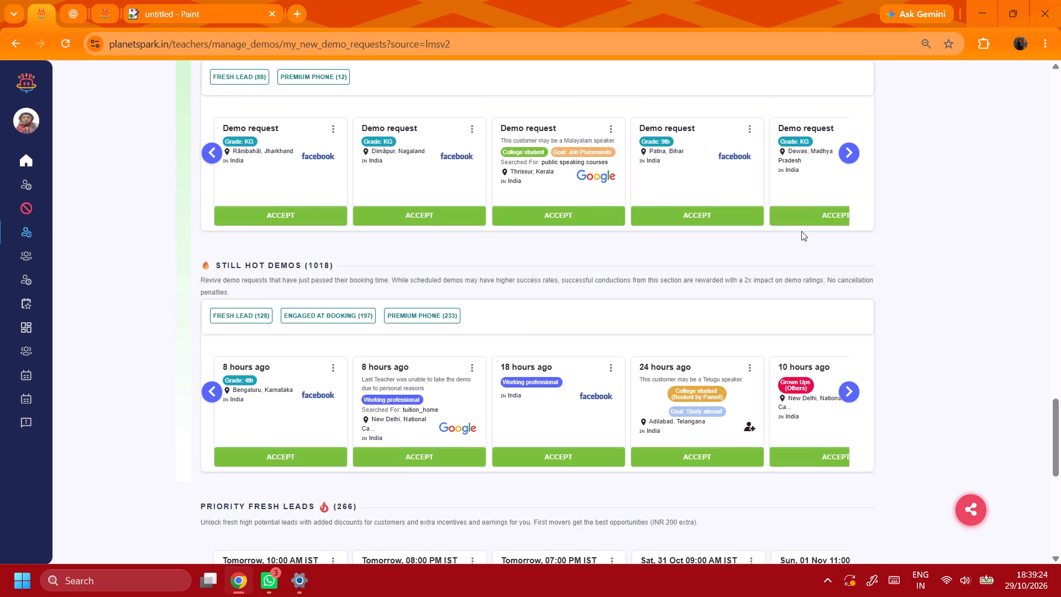
{"action": "left_click", "coordinate": [857, 147]}
{"action": "left_click", "coordinate": [857, 147]}
{"action": "double_click", "coordinate": [857, 147]}
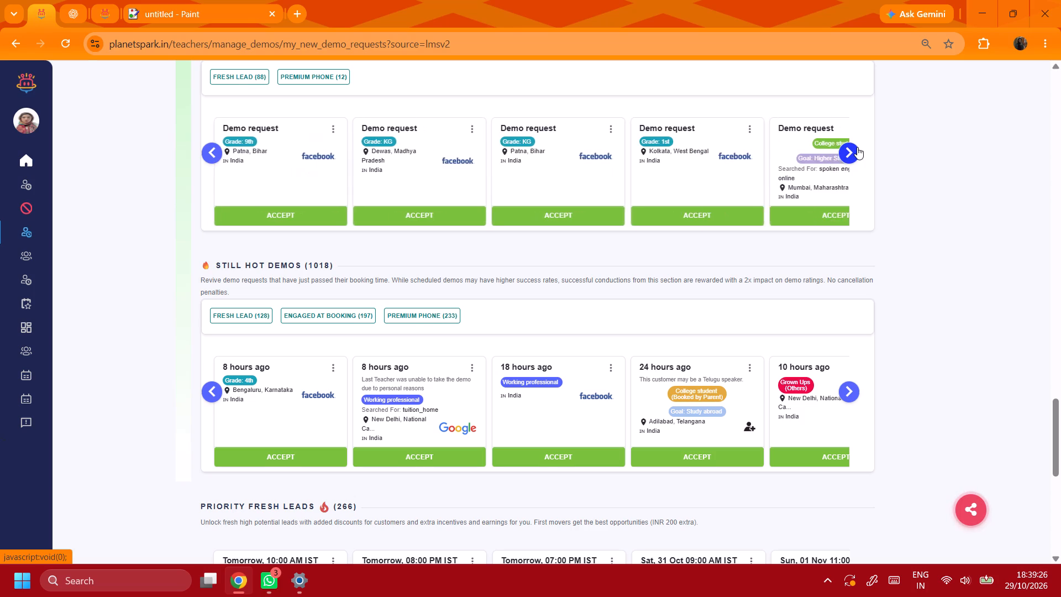
Browse the Still Hot Demos cards for a suitable lead, examining booking age, grade, location and source.
{"action": "scroll", "coordinate": [779, 322], "scroll_direction": "up", "scroll_amount": 1}
{"action": "scroll", "coordinate": [763, 421], "scroll_direction": "down", "scroll_amount": 2}
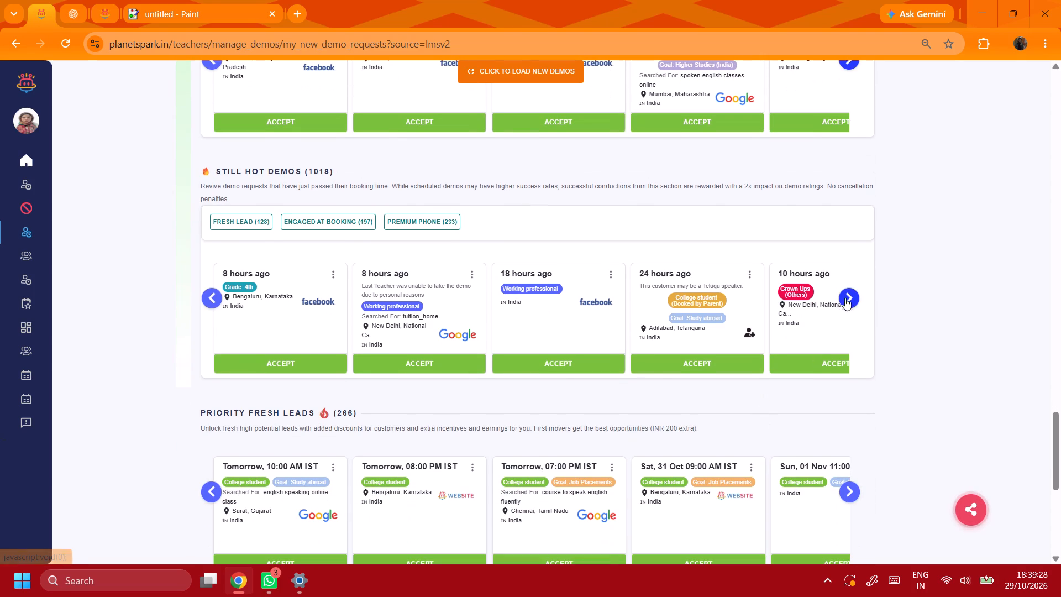
{"action": "double_click", "coordinate": [848, 297]}
{"action": "double_click", "coordinate": [848, 297]}
{"action": "left_click", "coordinate": [848, 297]}
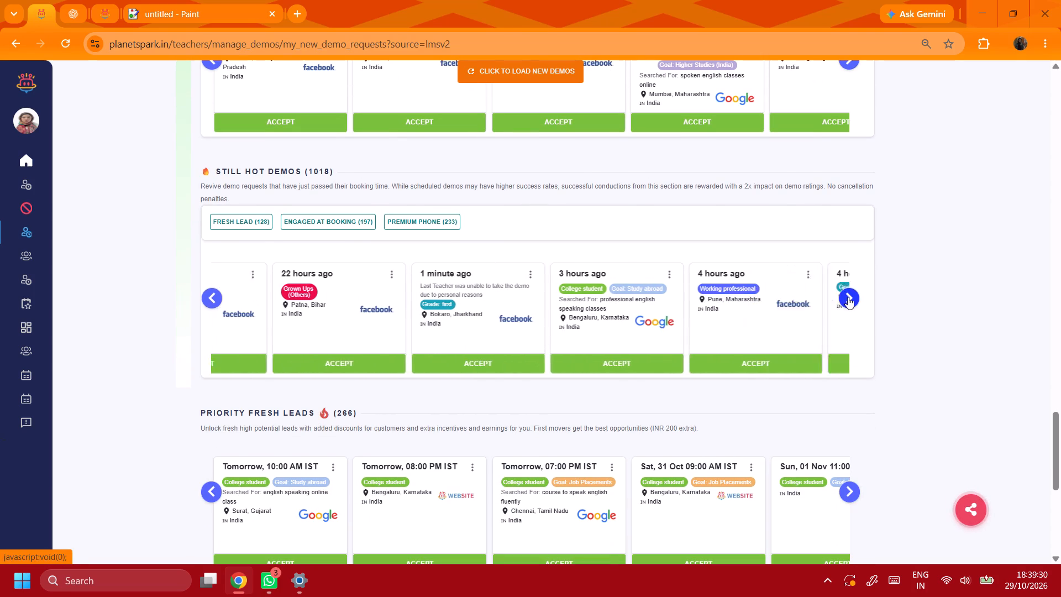
{"action": "left_click", "coordinate": [848, 297]}
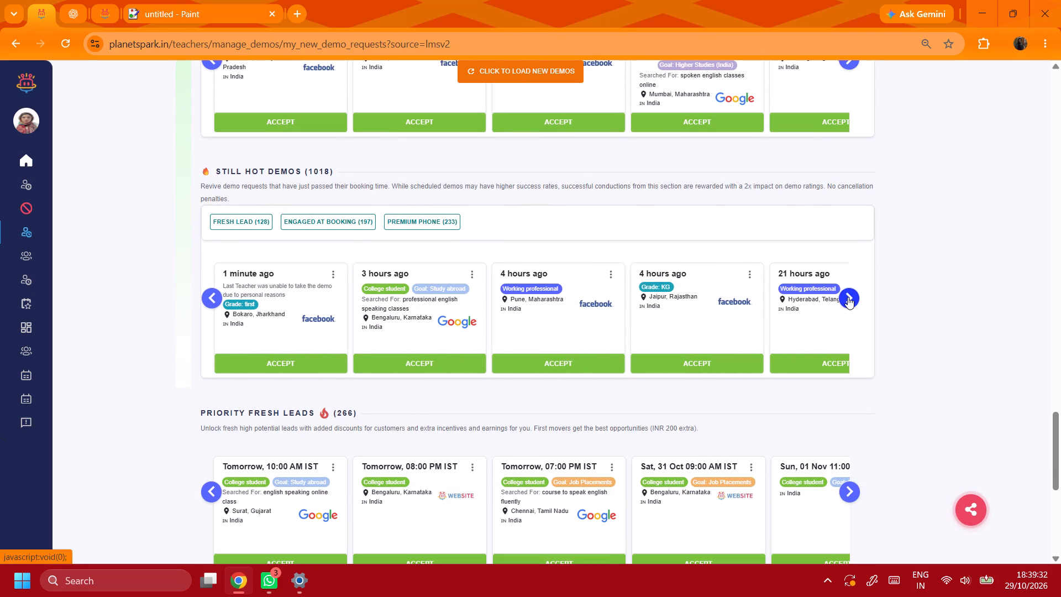
{"action": "left_click", "coordinate": [848, 297]}
{"action": "left_click", "coordinate": [848, 297]}
{"action": "left_click", "coordinate": [848, 297]}
{"action": "left_click", "coordinate": [848, 297]}
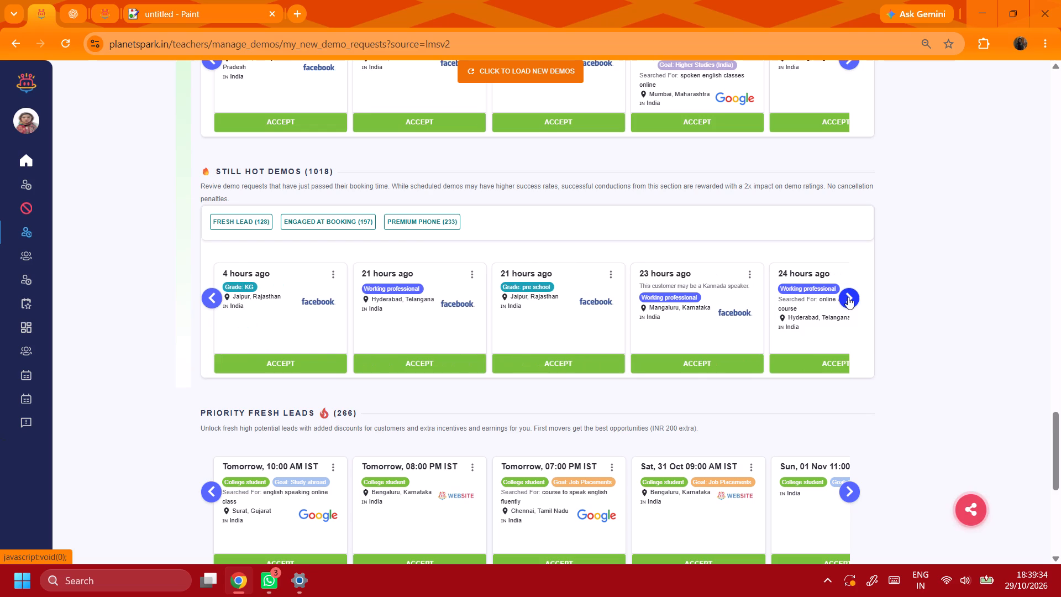
{"action": "left_click", "coordinate": [848, 297]}
{"action": "left_click", "coordinate": [848, 297]}
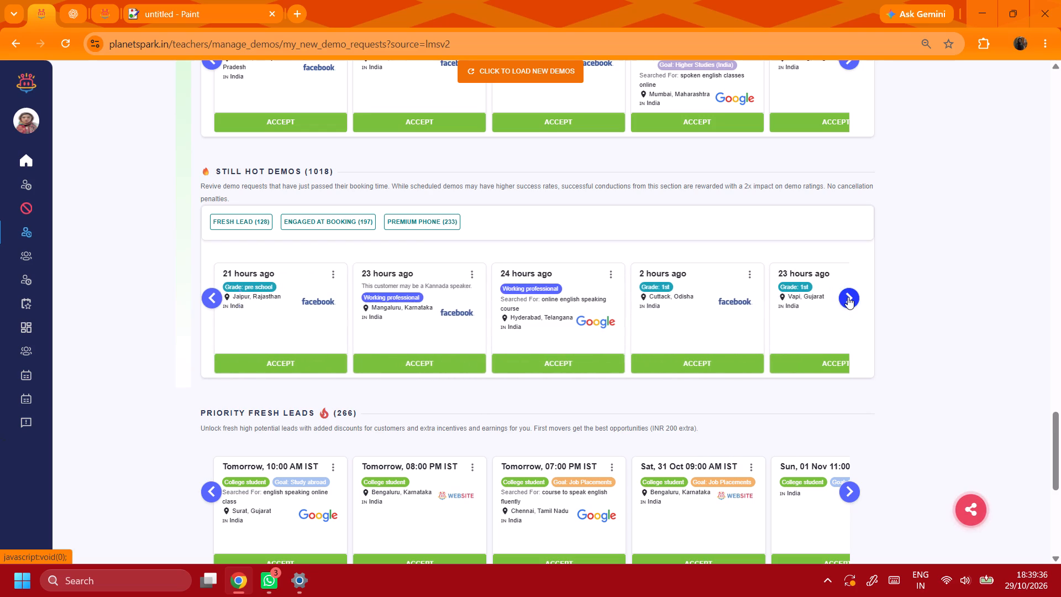
{"action": "left_click", "coordinate": [848, 297]}
{"action": "left_click", "coordinate": [848, 297]}
{"action": "left_click", "coordinate": [848, 297]}
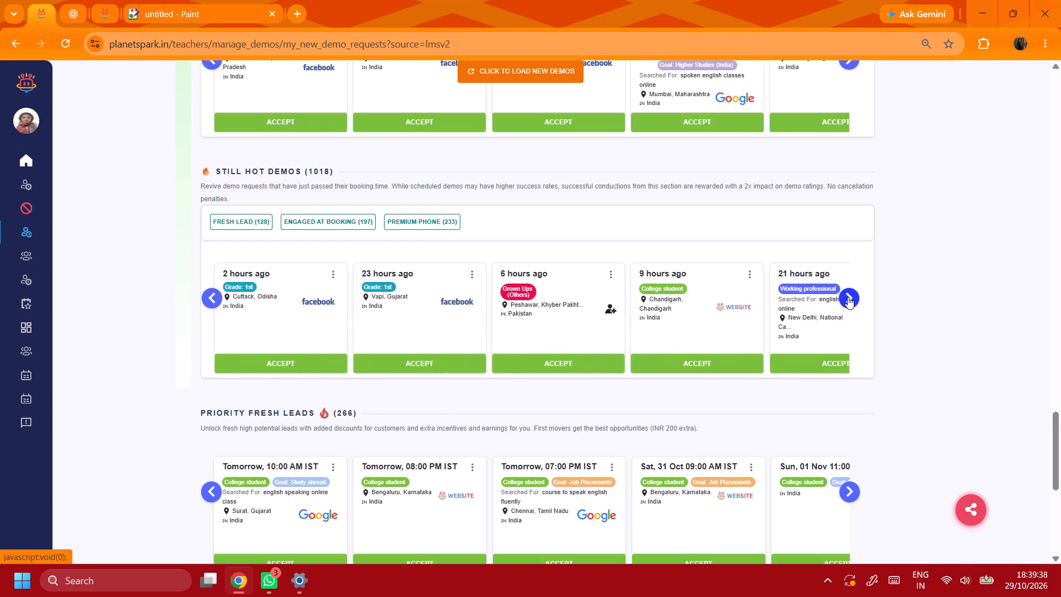
{"action": "left_click", "coordinate": [848, 297]}
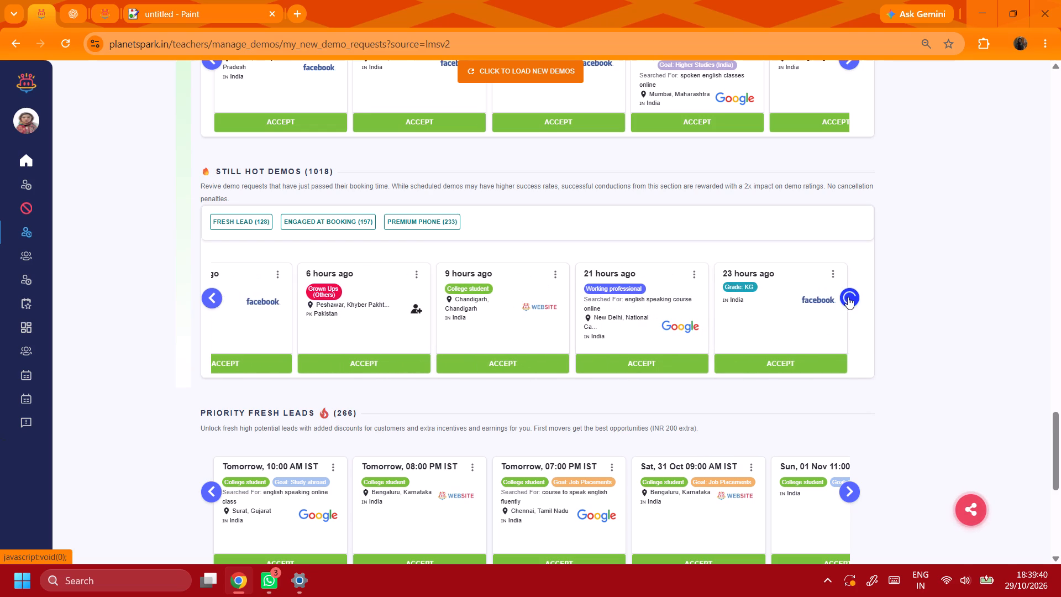
{"action": "left_click", "coordinate": [848, 297]}
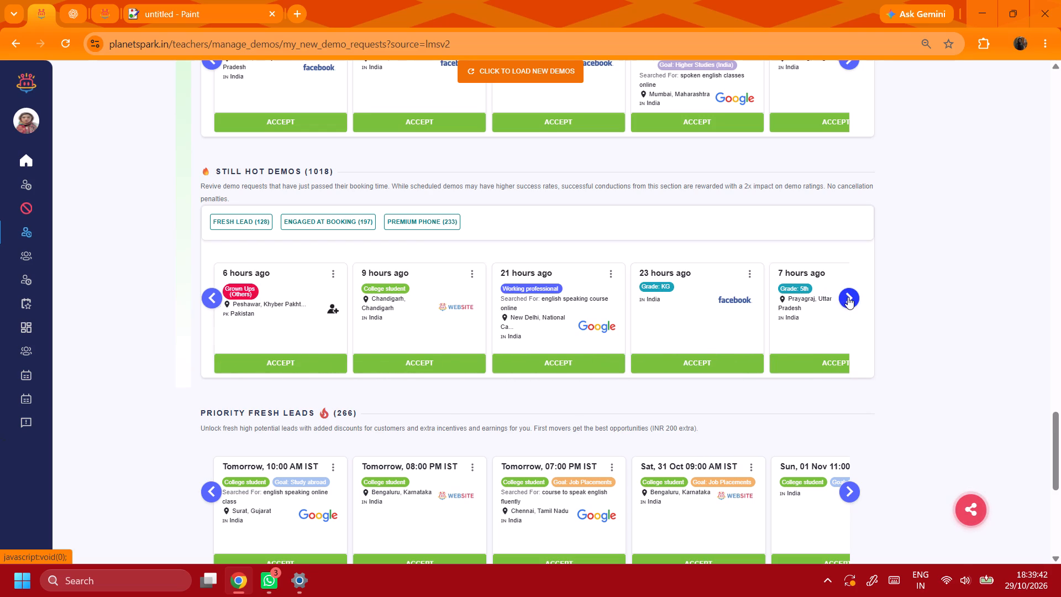
{"action": "left_click", "coordinate": [848, 297]}
{"action": "left_click", "coordinate": [848, 297]}
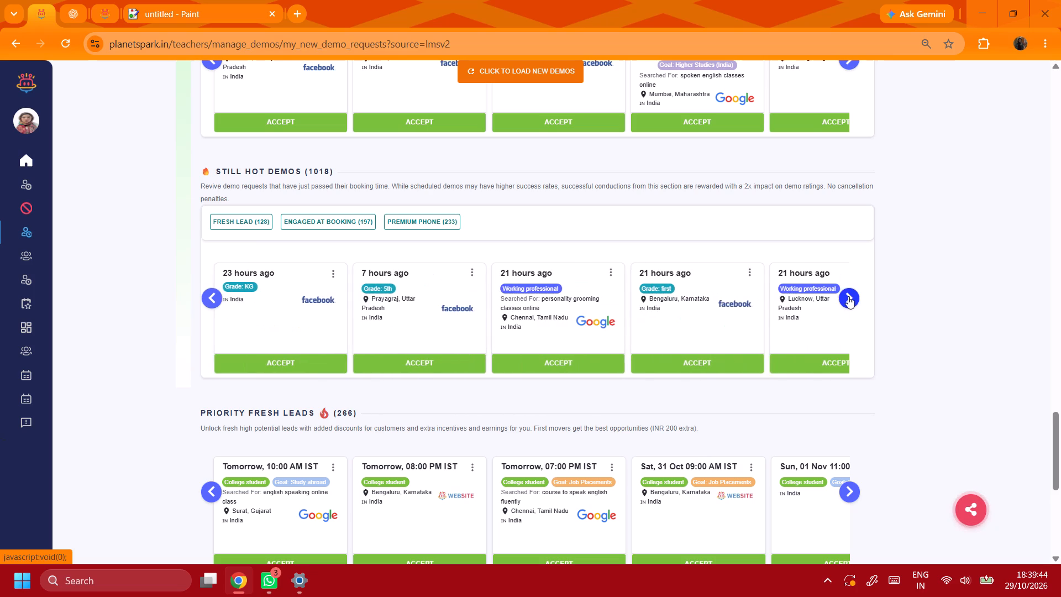
{"action": "left_click", "coordinate": [848, 296]}
{"action": "left_click", "coordinate": [848, 296]}
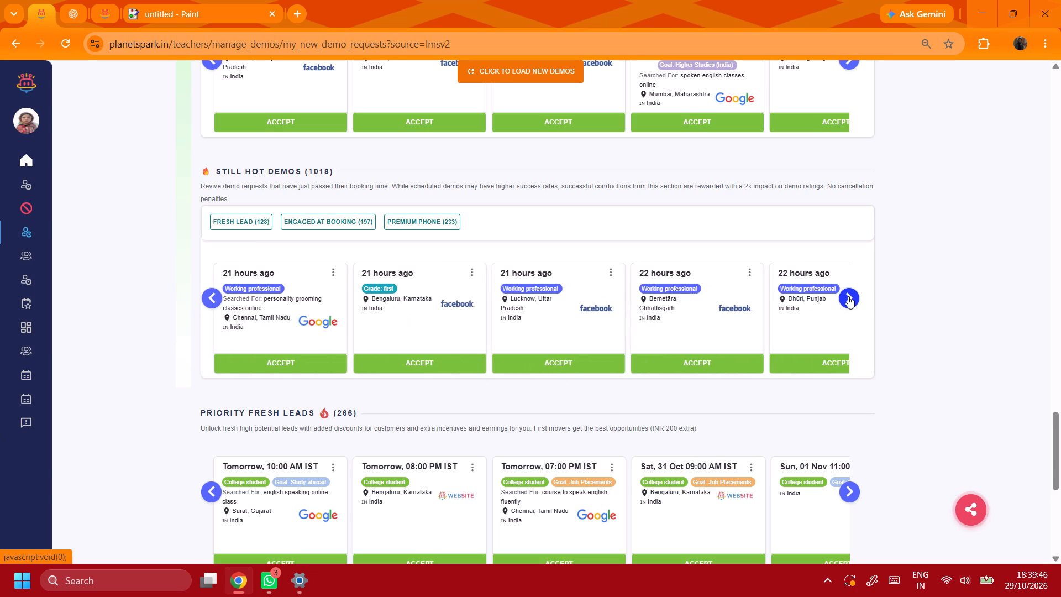
Accept the first-grade Bengaluru, Karnataka demo request from 21 hours ago in Still Hot Demos.
{"action": "left_click", "coordinate": [423, 312]}
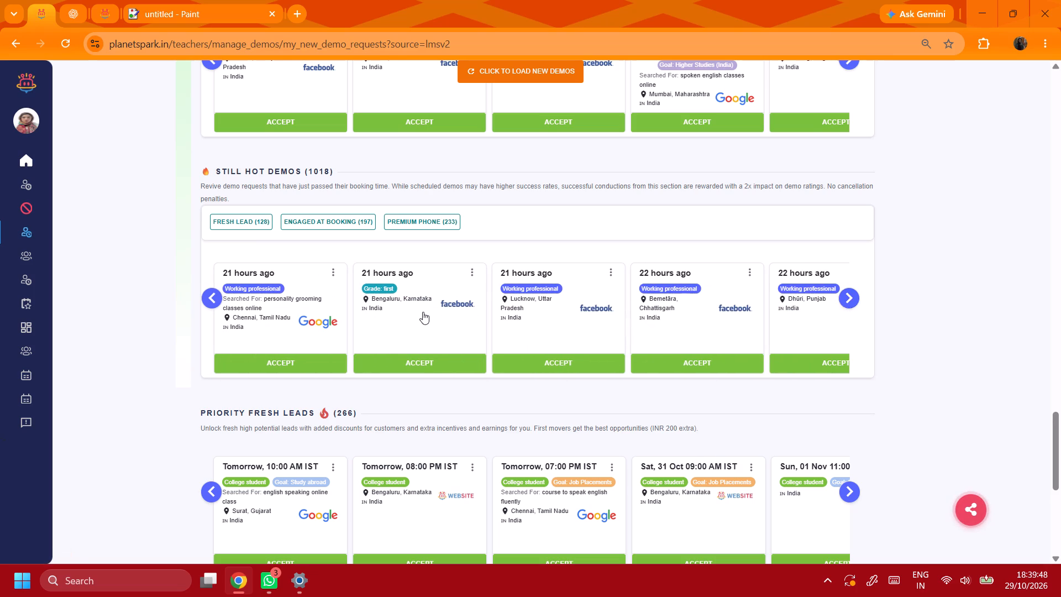
{"action": "left_click", "coordinate": [507, 271]}
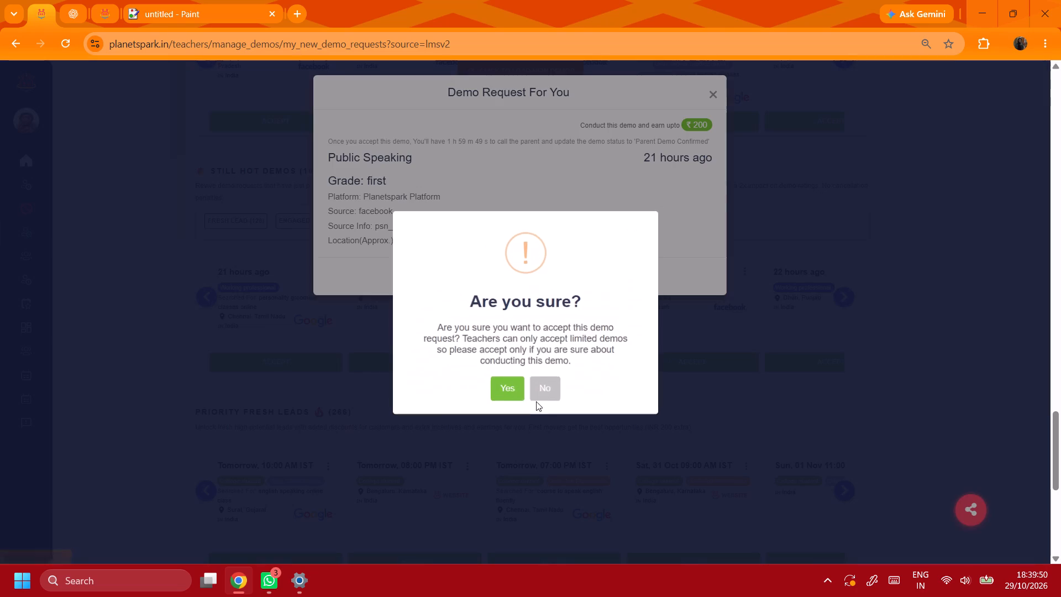
{"action": "left_click", "coordinate": [505, 390]}
{"action": "left_click", "coordinate": [532, 378]}
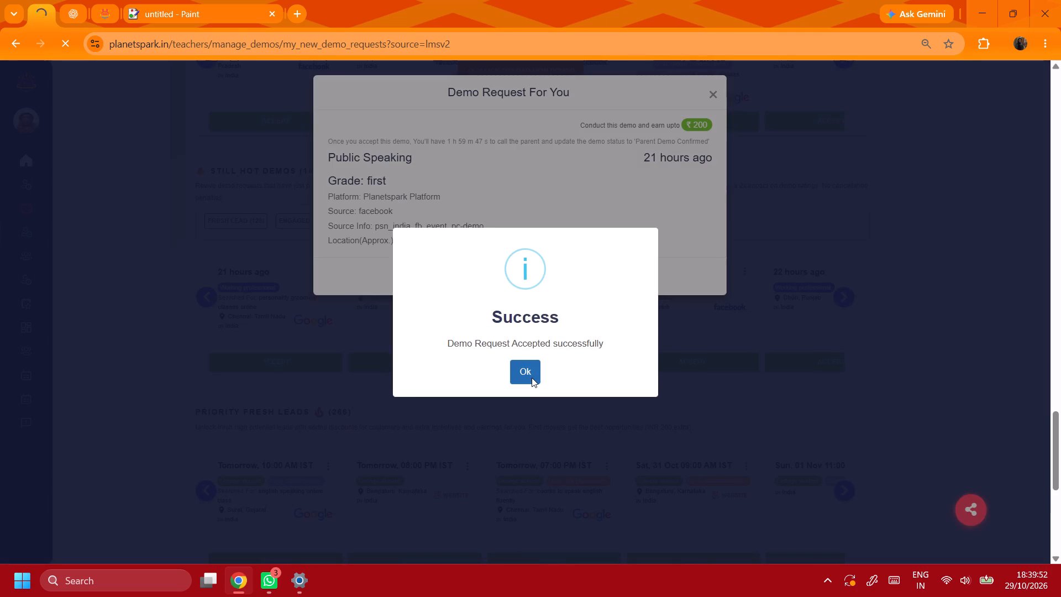
Place a free call to the parent of the Planned first-grade booking in the 1:1 Demo Bookings table.
{"action": "scroll", "coordinate": [532, 379], "scroll_direction": "down", "scroll_amount": 6}
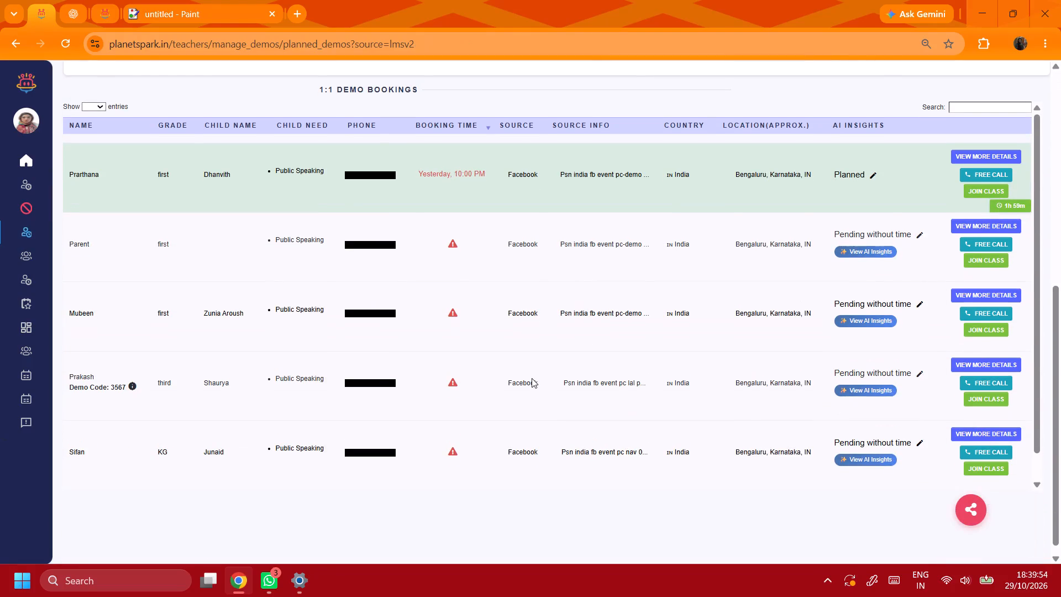
{"action": "left_click", "coordinate": [974, 175]}
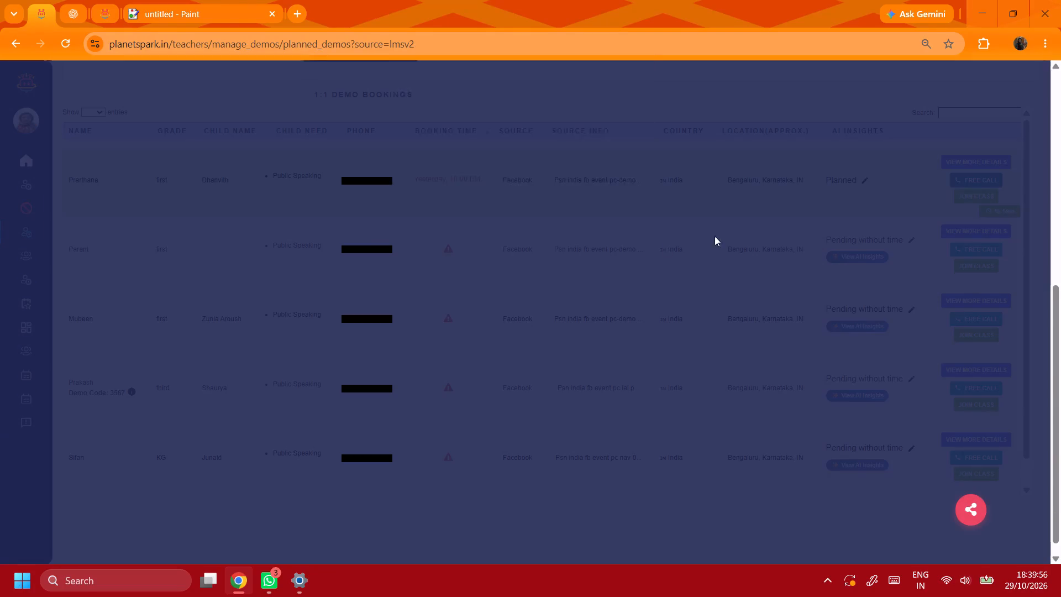
{"action": "left_click", "coordinate": [577, 197]}
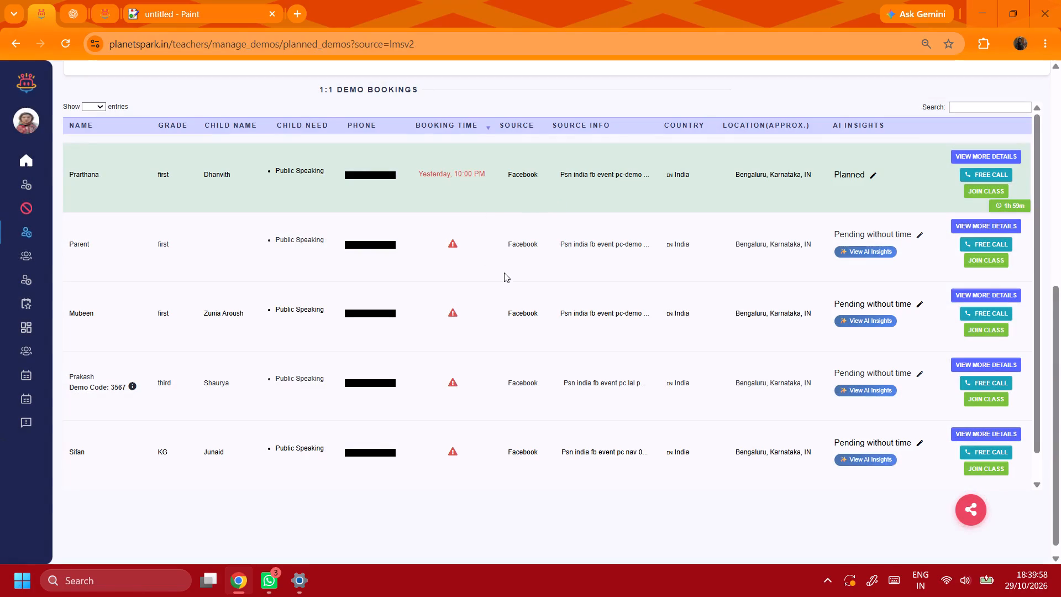
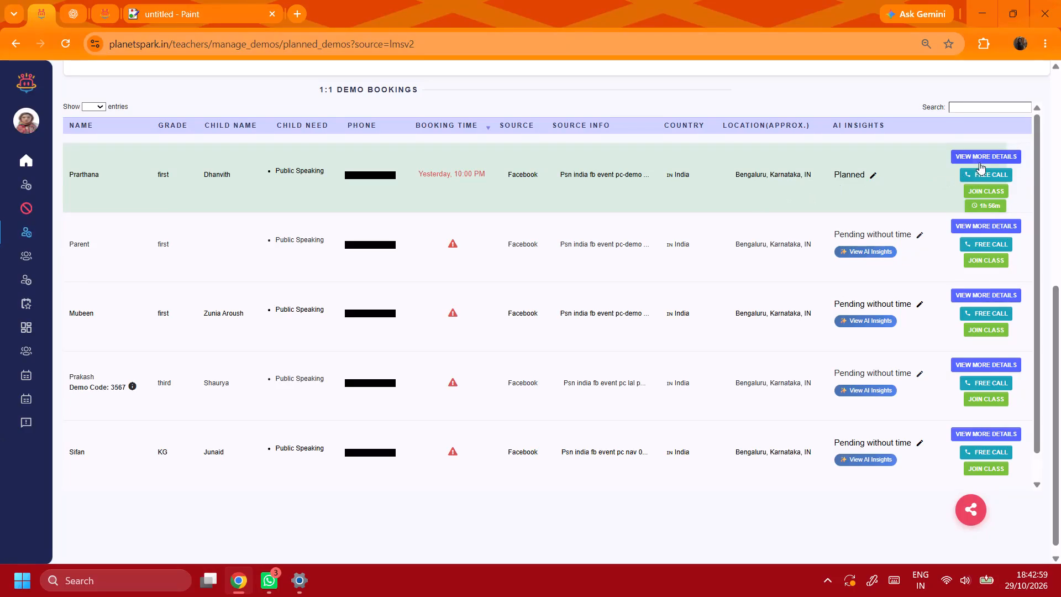
Check the call options and booking details of the Planned first-grade booking in the 1:1 Demo Bookings table.
{"action": "left_click", "coordinate": [983, 175]}
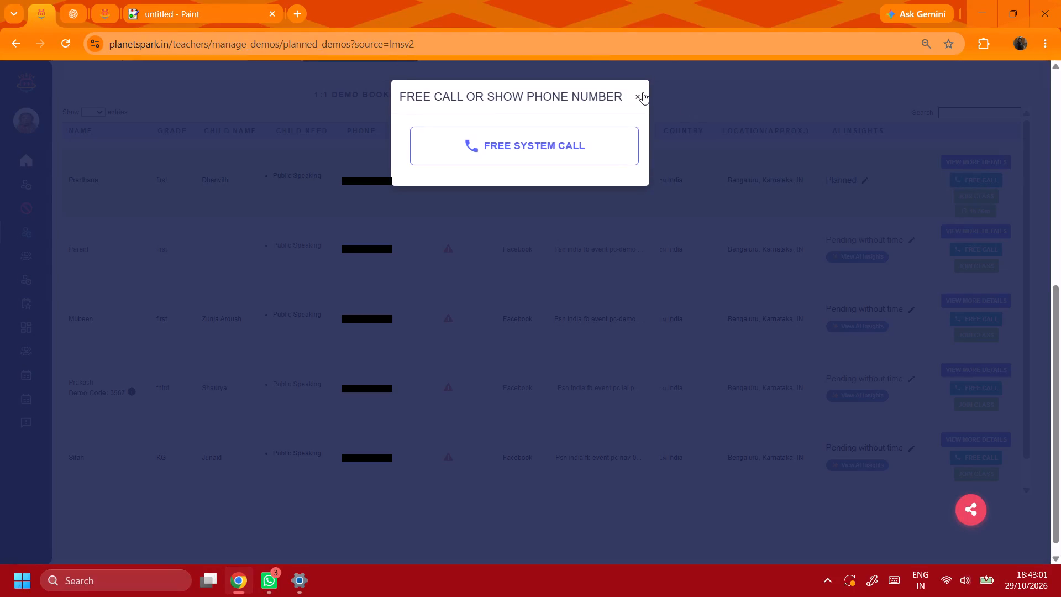
{"action": "left_click", "coordinate": [643, 92]}
{"action": "left_click", "coordinate": [962, 154]}
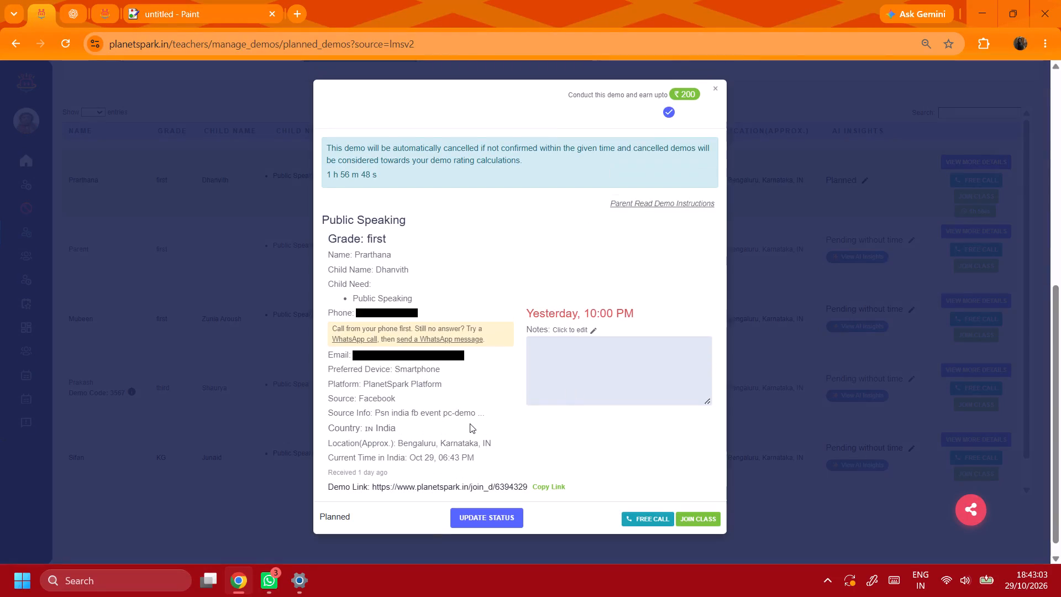
{"action": "scroll", "coordinate": [470, 423], "scroll_direction": "down", "scroll_amount": 1}
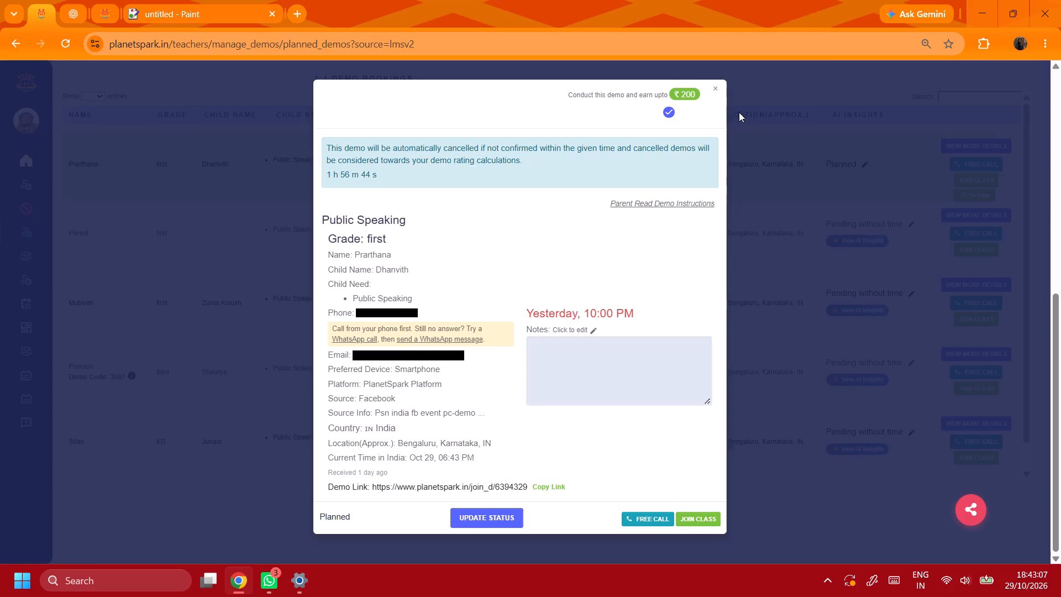
{"action": "left_click", "coordinate": [708, 96]}
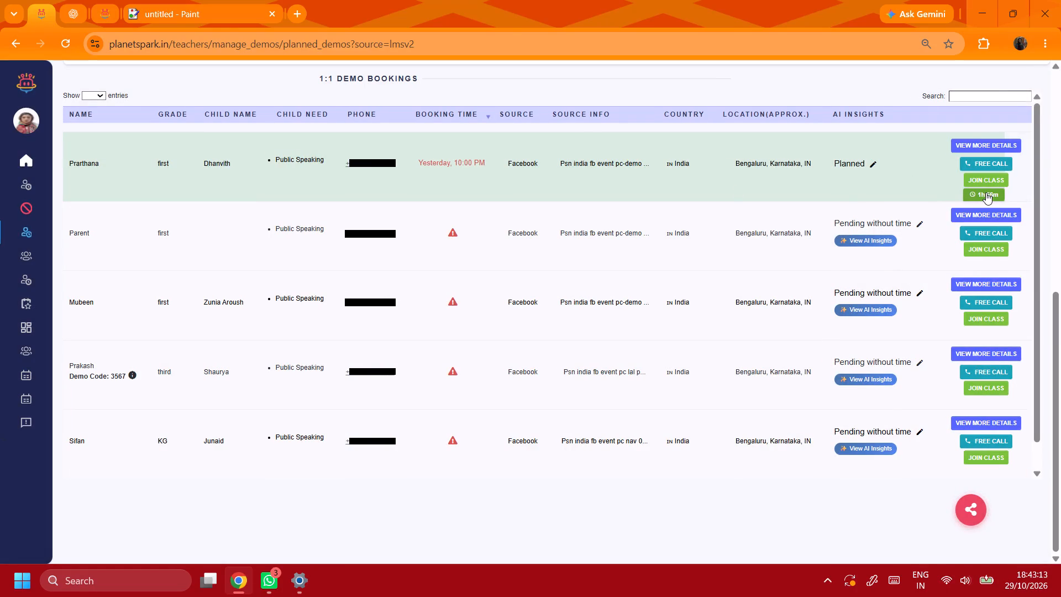
{"action": "left_click", "coordinate": [997, 161]}
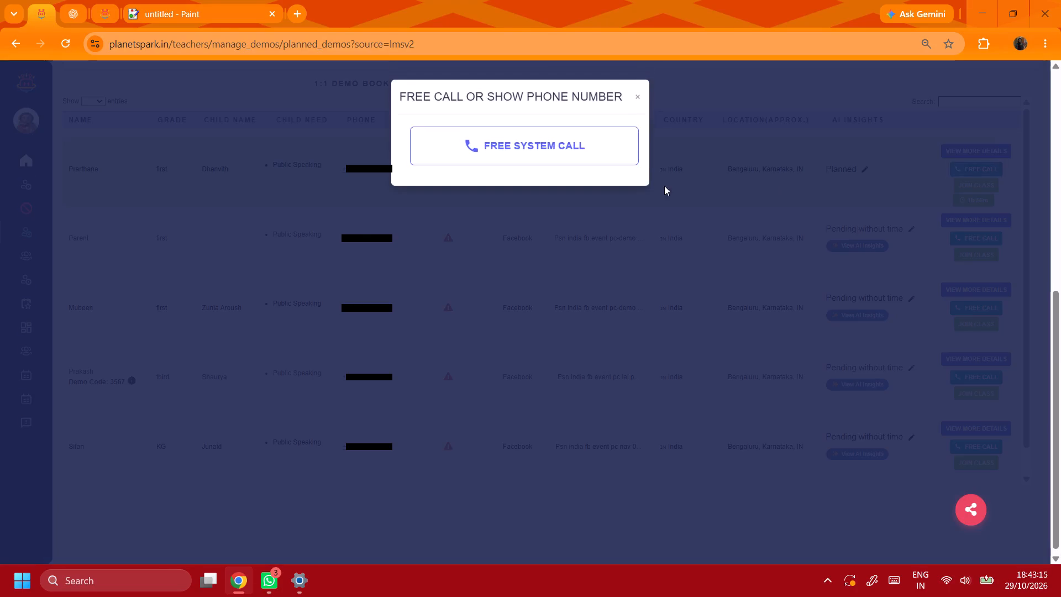
{"action": "left_click", "coordinate": [639, 95]}
{"action": "left_click", "coordinate": [960, 139]}
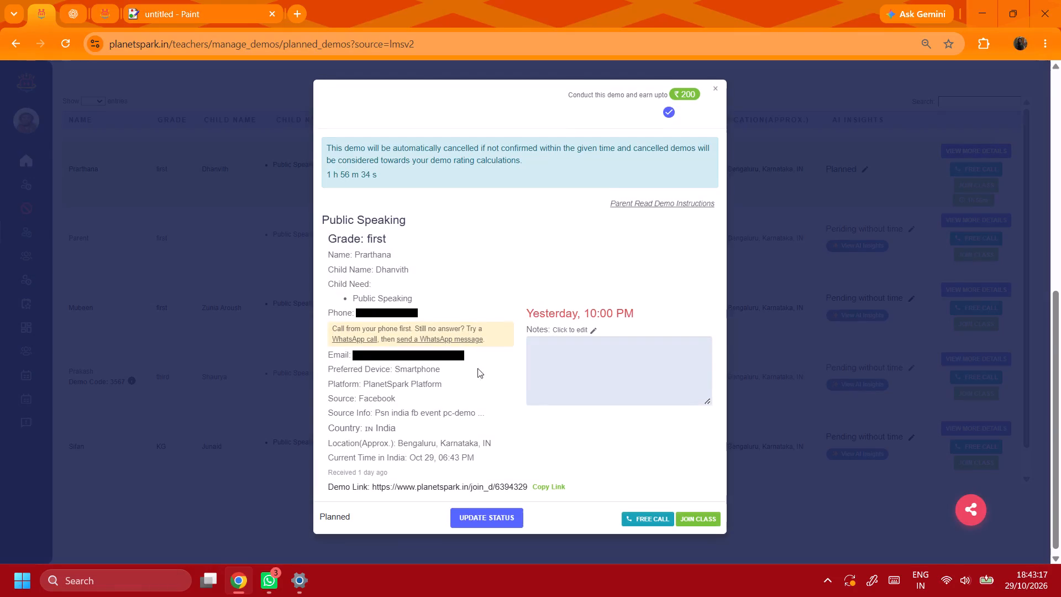
{"action": "scroll", "coordinate": [506, 416], "scroll_direction": "down", "scroll_amount": 4}
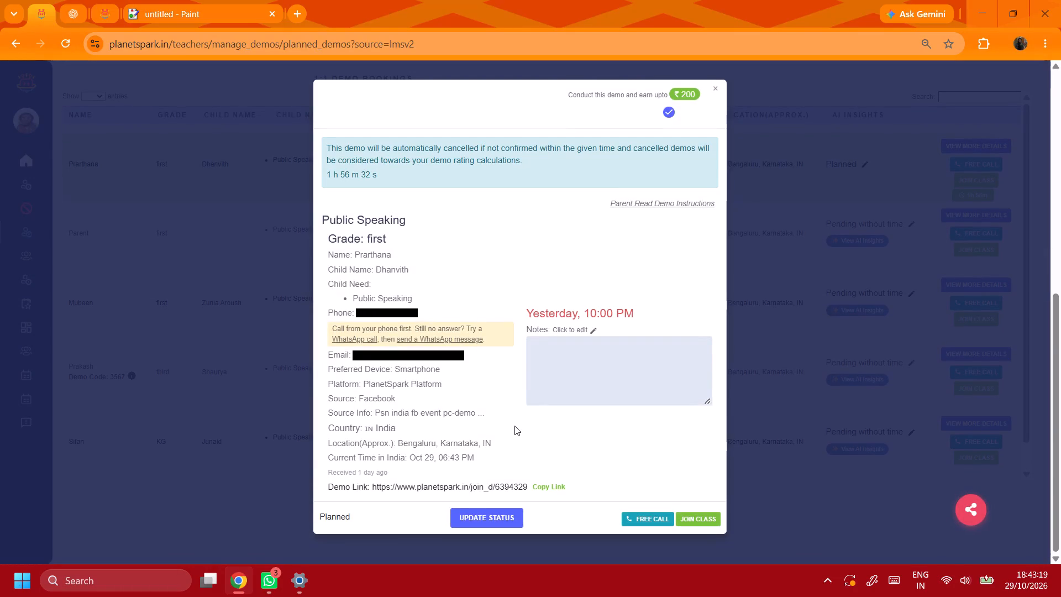
{"action": "left_click", "coordinate": [712, 90]}
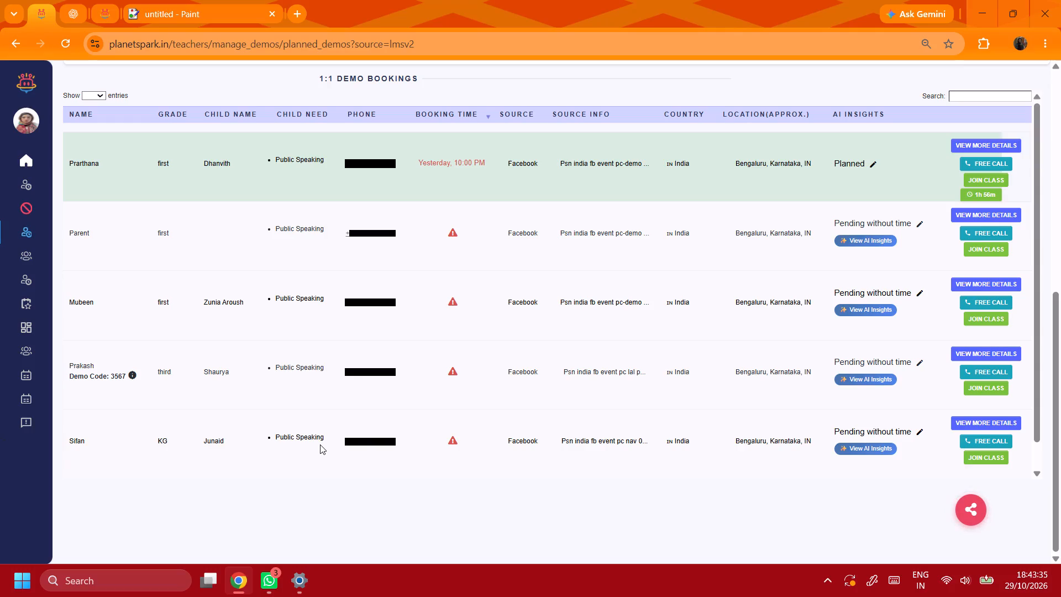
Return to the new demo requests page and dismiss the open first-grade demo request.
{"action": "scroll", "coordinate": [320, 444], "scroll_direction": "up", "scroll_amount": 1}
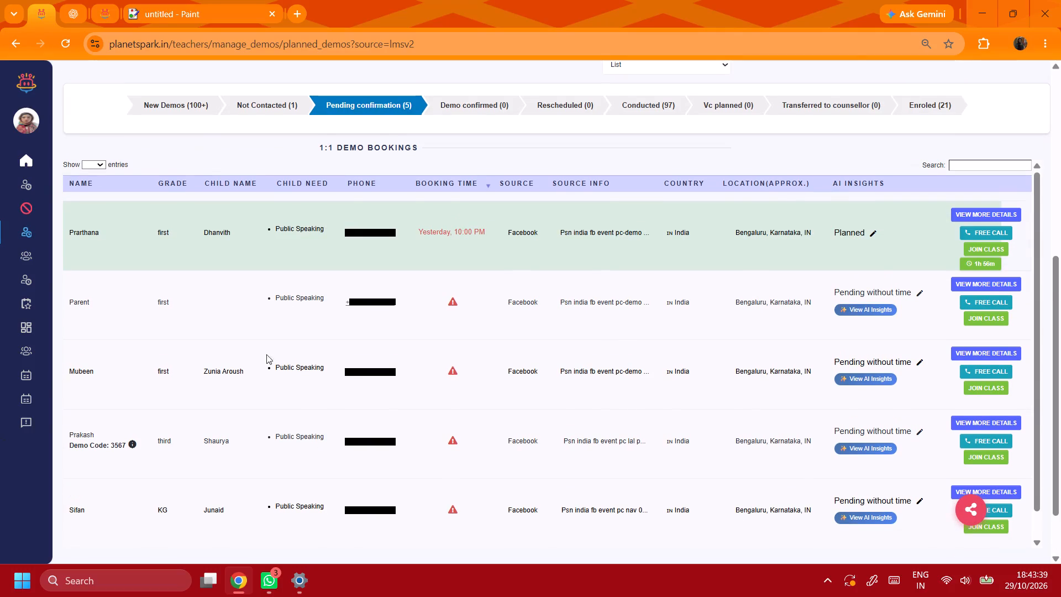
{"action": "left_click", "coordinate": [17, 35]}
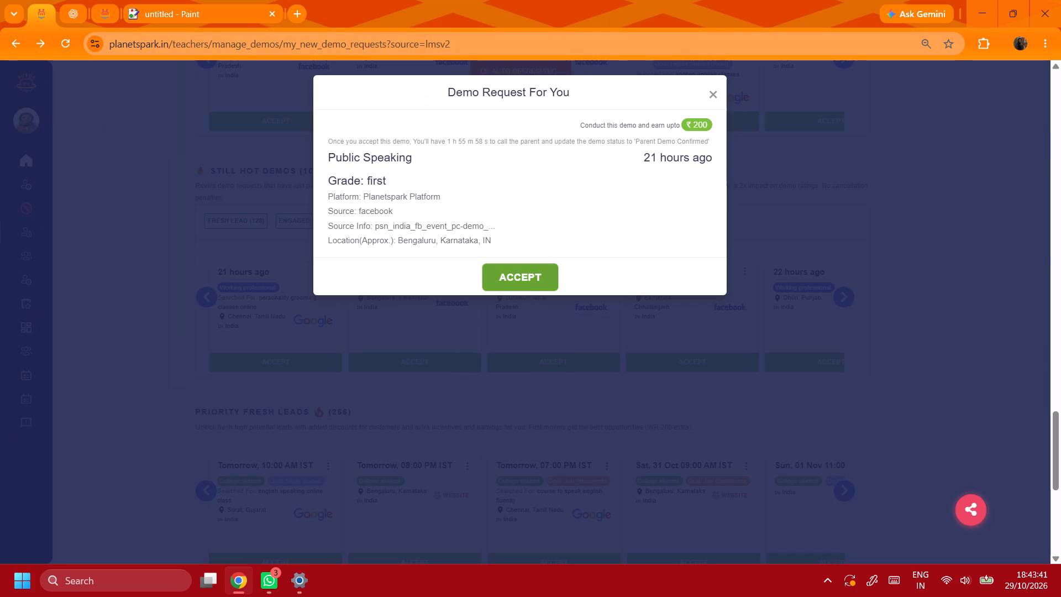
{"action": "left_click", "coordinate": [711, 95]}
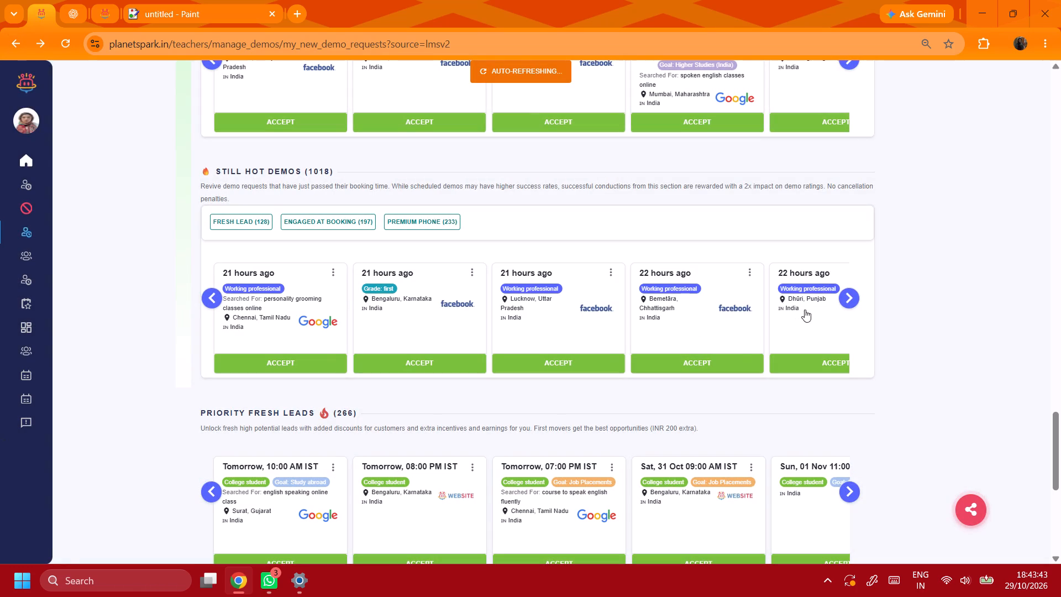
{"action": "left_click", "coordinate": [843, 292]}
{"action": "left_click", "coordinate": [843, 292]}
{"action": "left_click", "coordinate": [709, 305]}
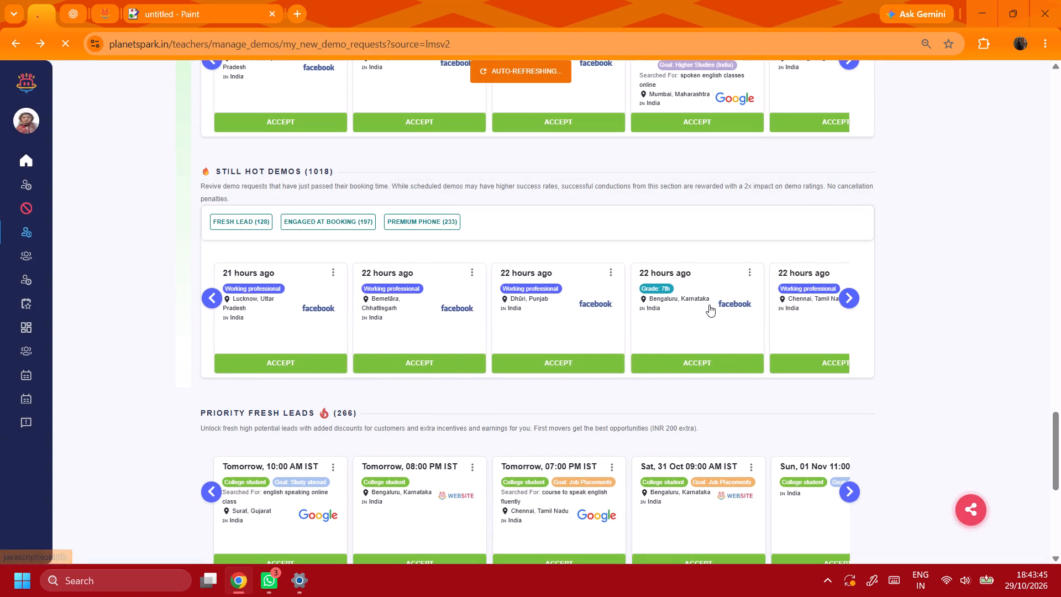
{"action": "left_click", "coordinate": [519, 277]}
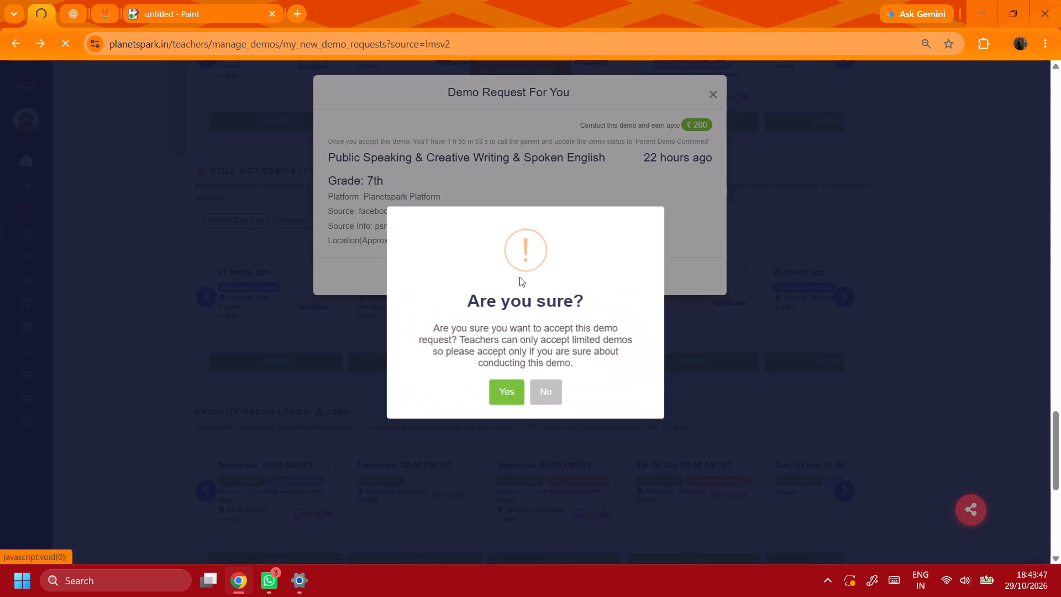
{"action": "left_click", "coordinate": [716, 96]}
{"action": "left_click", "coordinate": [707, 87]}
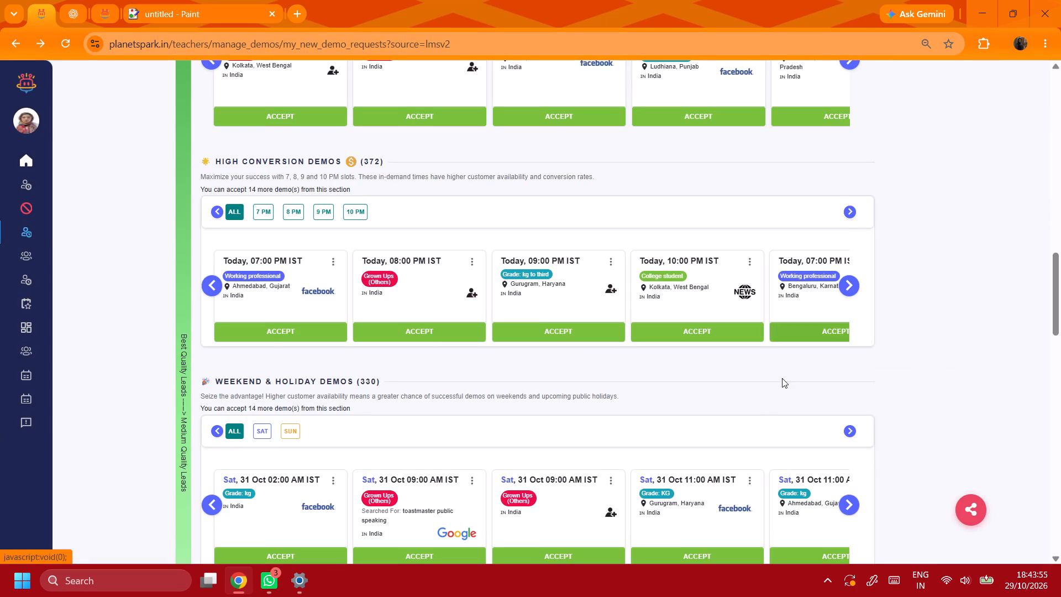
Browse the cards under Leads Who Didn't Select A Demo Time, examining grade, location and source.
{"action": "scroll", "coordinate": [754, 404], "scroll_direction": "down", "scroll_amount": 9}
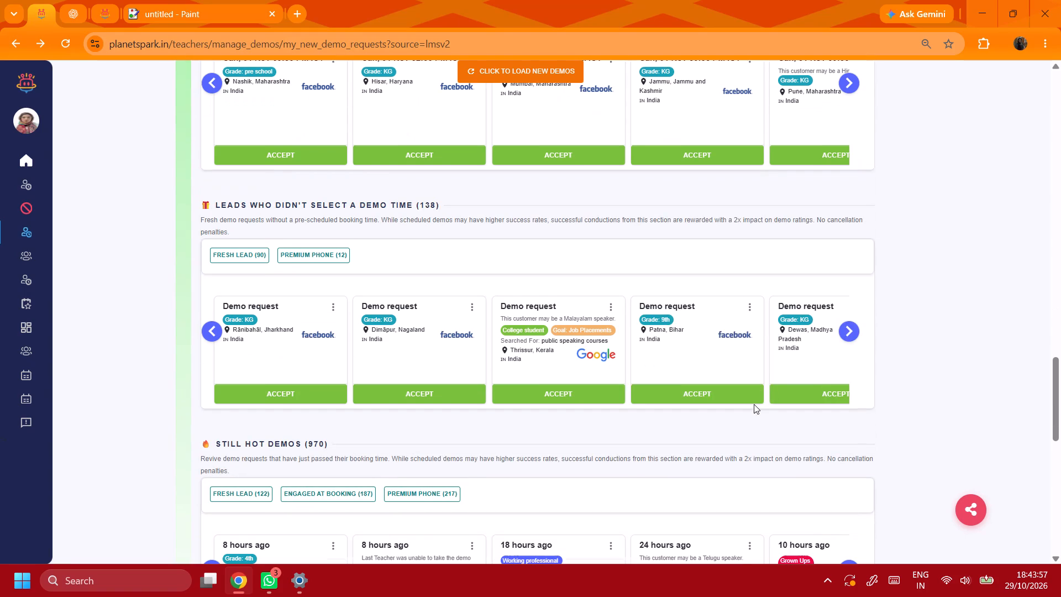
{"action": "triple_click", "coordinate": [848, 326]}
{"action": "double_click", "coordinate": [848, 326]}
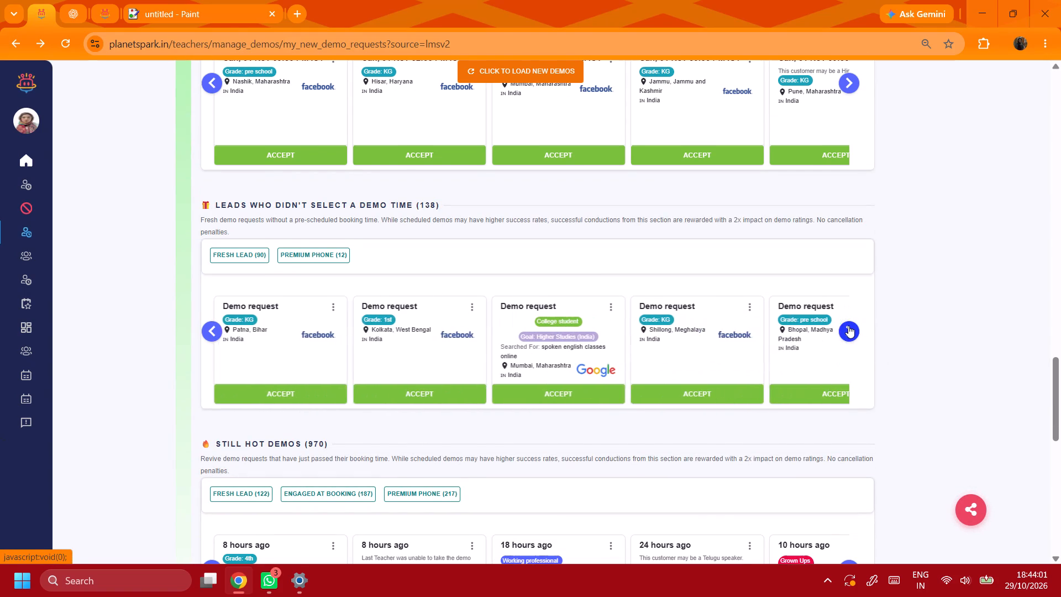
Filter the new demo requests by the state Karnataka.
{"action": "scroll", "coordinate": [848, 326], "scroll_direction": "up", "scroll_amount": 15}
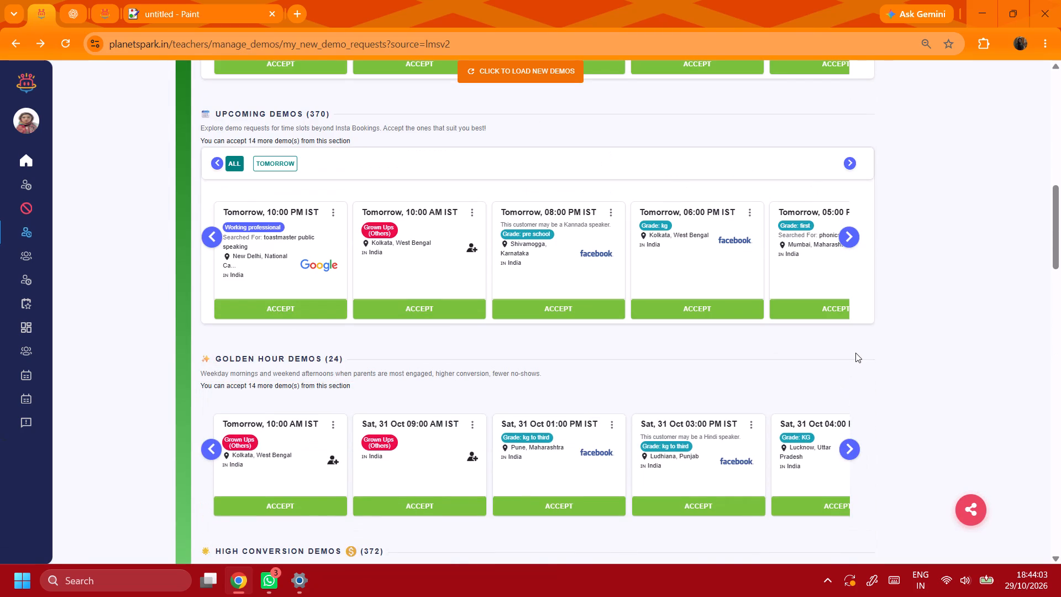
{"action": "scroll", "coordinate": [855, 353], "scroll_direction": "up", "scroll_amount": 10}
{"action": "left_click", "coordinate": [539, 382]}
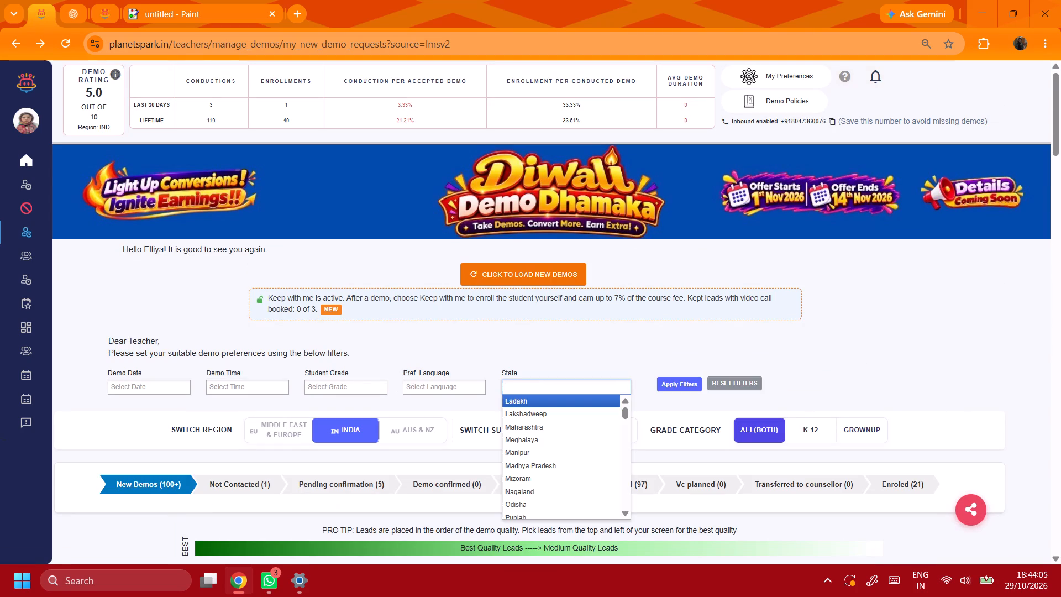
{"action": "key", "text": "k"}
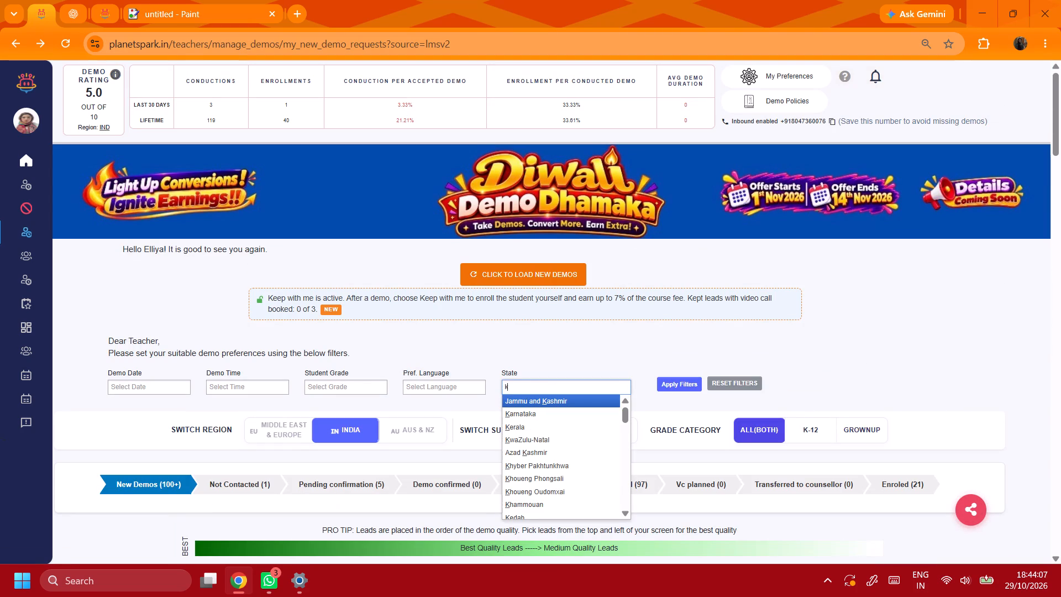
{"action": "left_click", "coordinate": [550, 418]}
{"action": "left_click", "coordinate": [663, 385]}
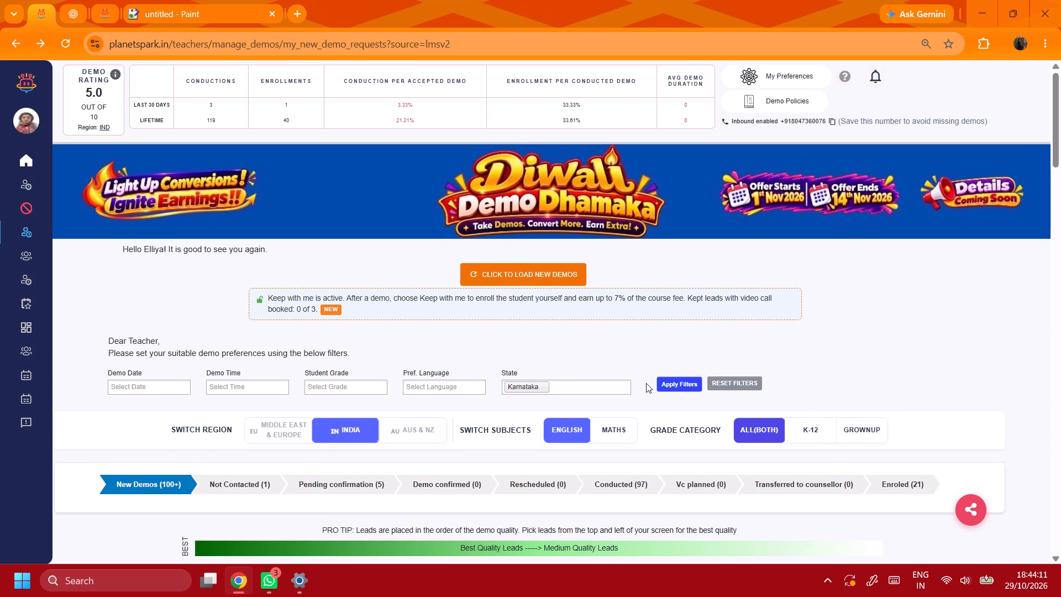
Browse the Karnataka requests through the demo sections to Leads Who Didn't Select A Demo Time, examining grade, location and time.
{"action": "scroll", "coordinate": [617, 372], "scroll_direction": "down", "scroll_amount": 4}
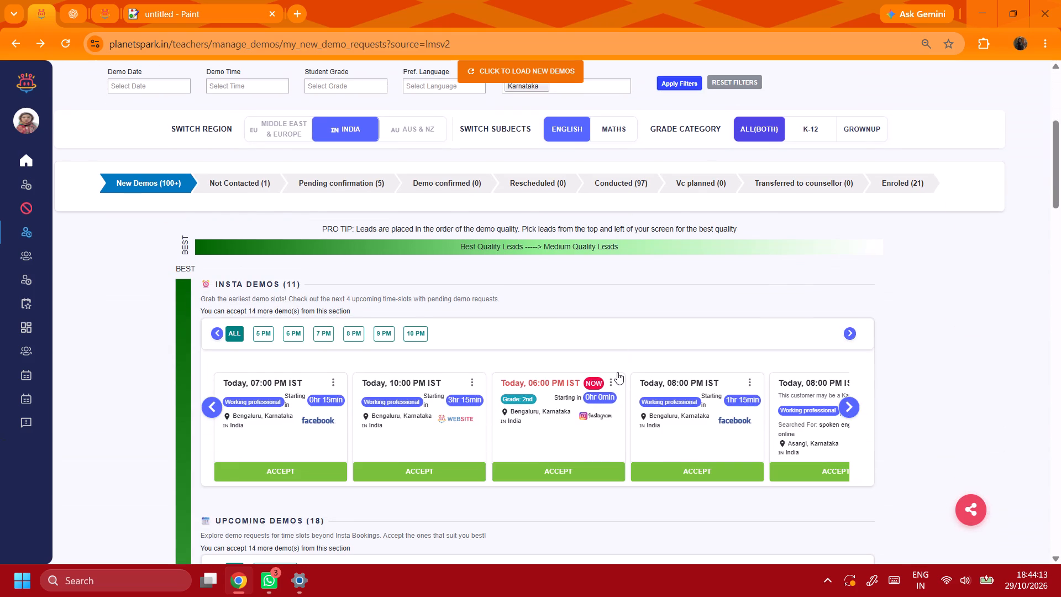
{"action": "scroll", "coordinate": [617, 372], "scroll_direction": "down", "scroll_amount": 4}
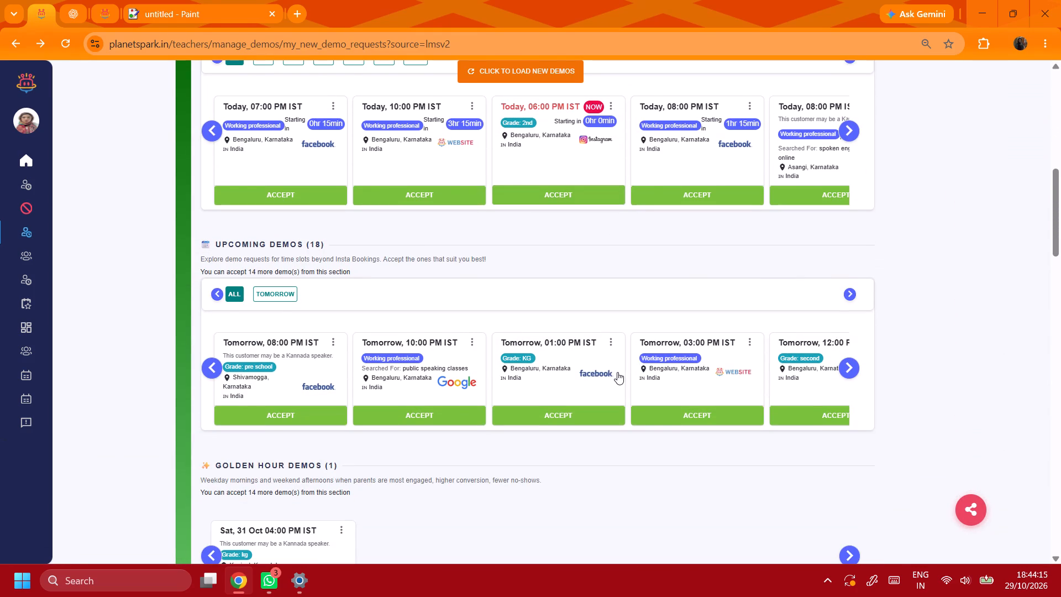
{"action": "scroll", "coordinate": [617, 372], "scroll_direction": "down", "scroll_amount": 9}
{"action": "scroll", "coordinate": [617, 372], "scroll_direction": "up", "scroll_amount": 3}
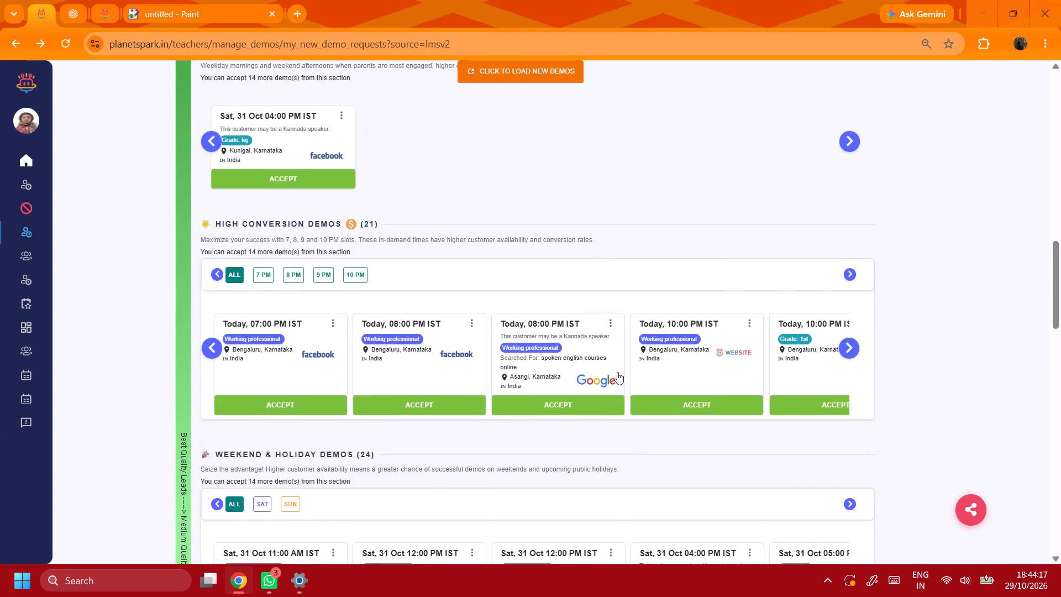
{"action": "scroll", "coordinate": [617, 372], "scroll_direction": "down", "scroll_amount": 11}
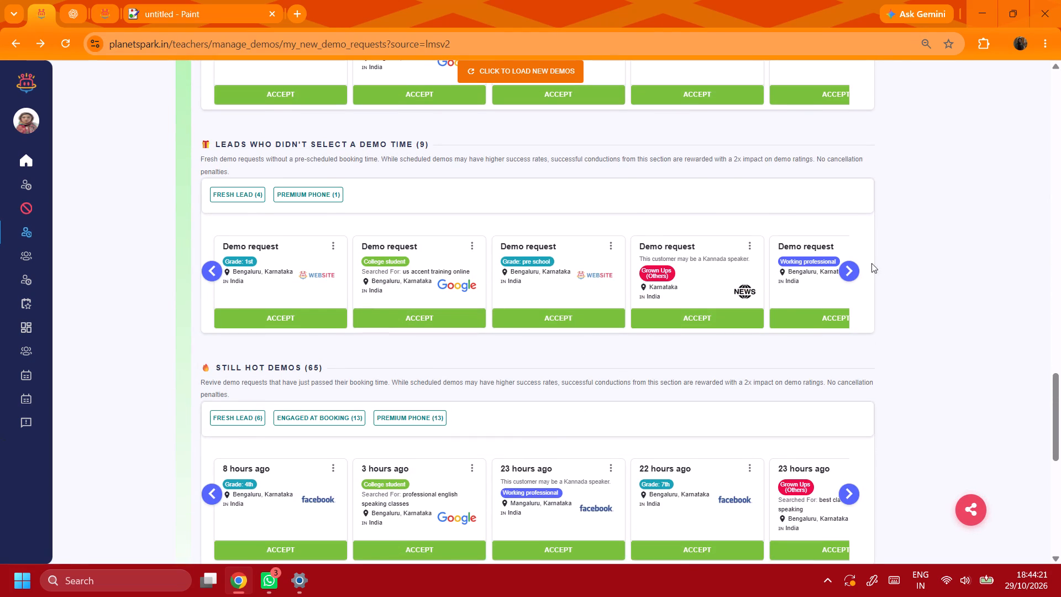
{"action": "left_click", "coordinate": [855, 266]}
{"action": "triple_click", "coordinate": [855, 266]}
{"action": "left_click", "coordinate": [855, 266]}
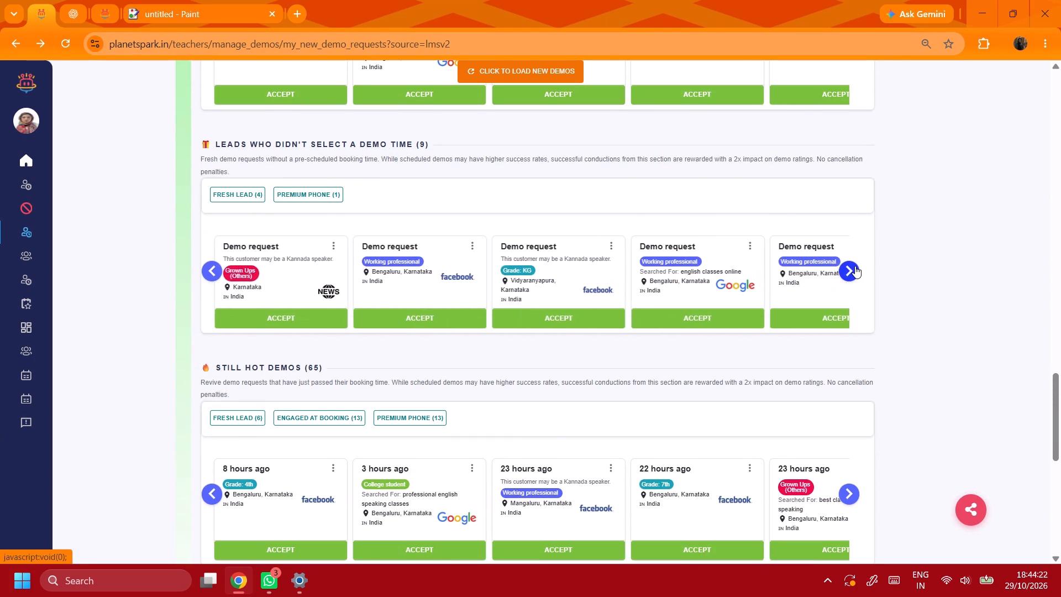
{"action": "triple_click", "coordinate": [855, 266]}
{"action": "left_click", "coordinate": [855, 266]}
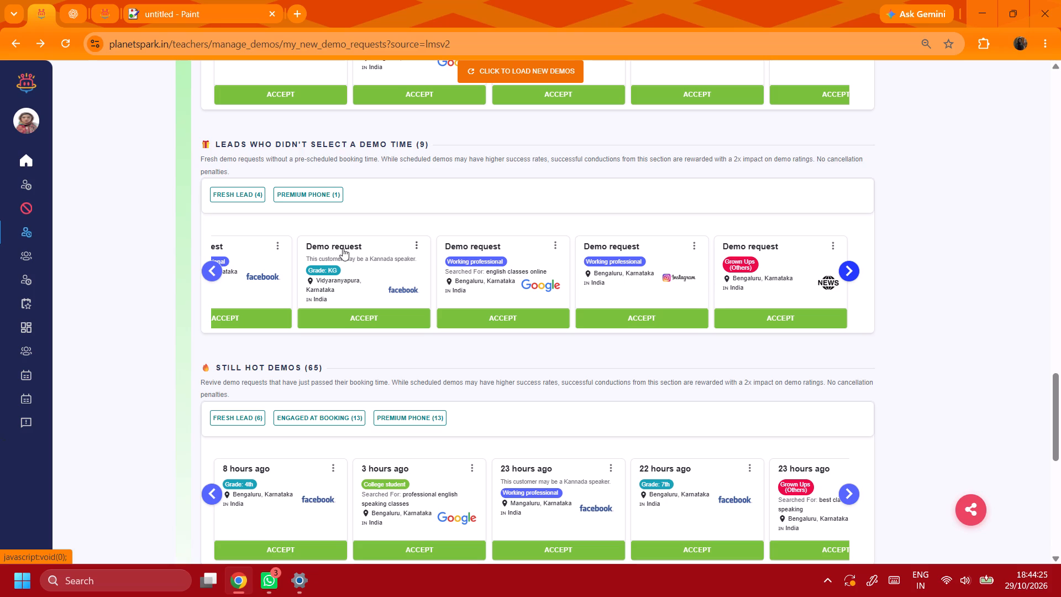
Accept the kg to third grade Bengaluru, Karnataka demo request from 21 hours ago in Still Hot Demos.
{"action": "scroll", "coordinate": [433, 406], "scroll_direction": "down", "scroll_amount": 2}
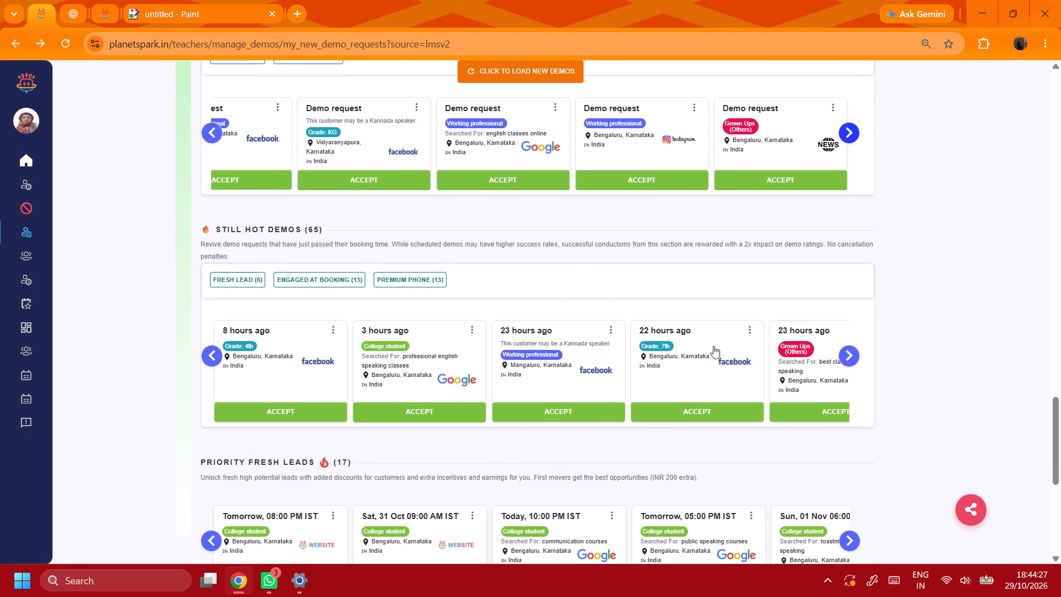
{"action": "left_click", "coordinate": [855, 352]}
{"action": "left_click", "coordinate": [855, 352]}
{"action": "left_click", "coordinate": [855, 352]}
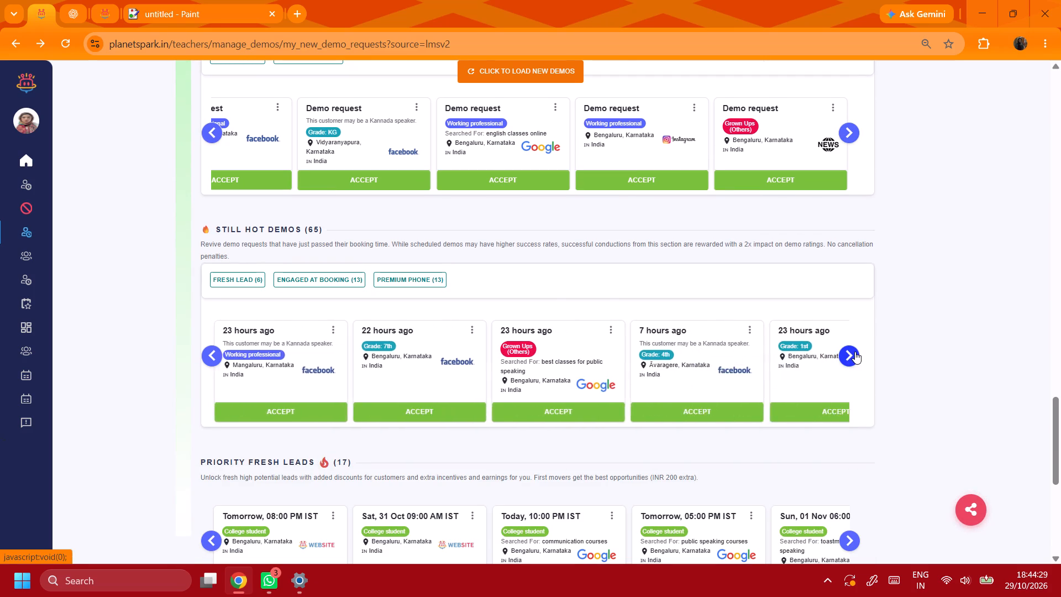
{"action": "left_click", "coordinate": [855, 352]}
{"action": "left_click", "coordinate": [855, 352]}
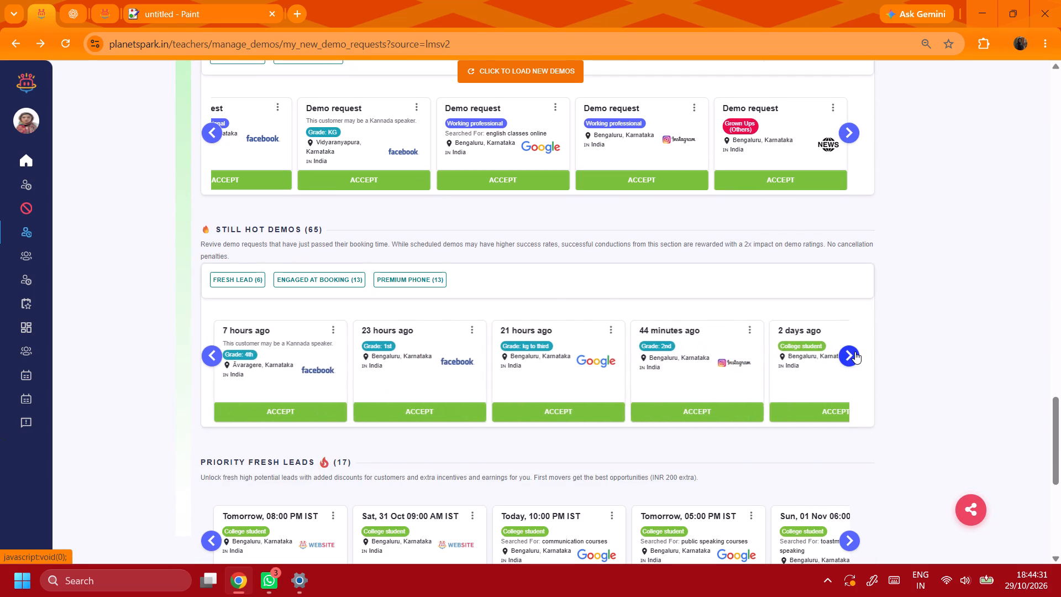
{"action": "left_click", "coordinate": [855, 352]}
{"action": "left_click", "coordinate": [424, 348]}
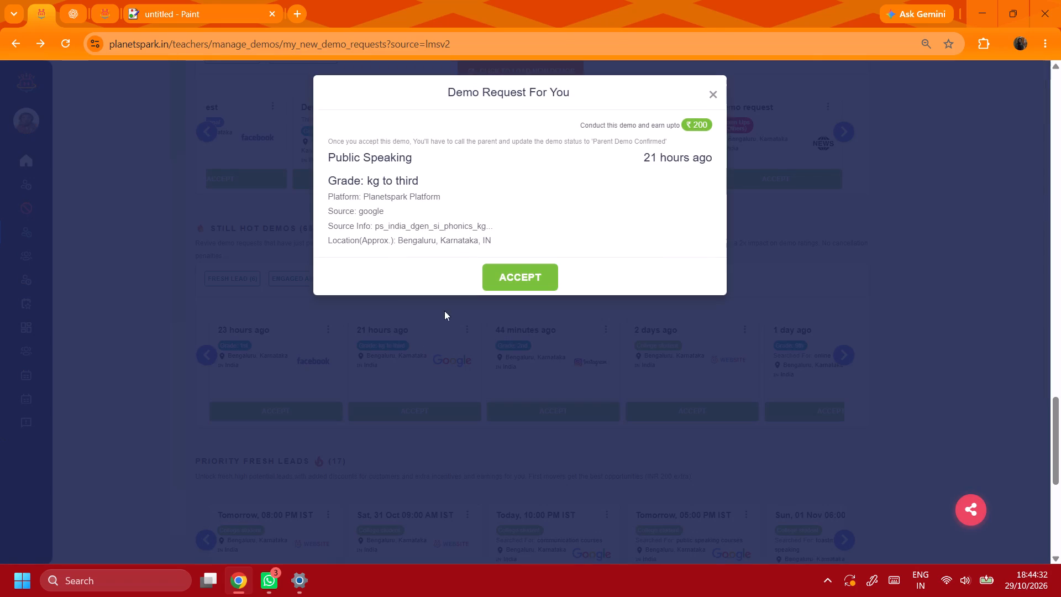
{"action": "left_click", "coordinate": [513, 264]}
{"action": "left_click", "coordinate": [505, 390]}
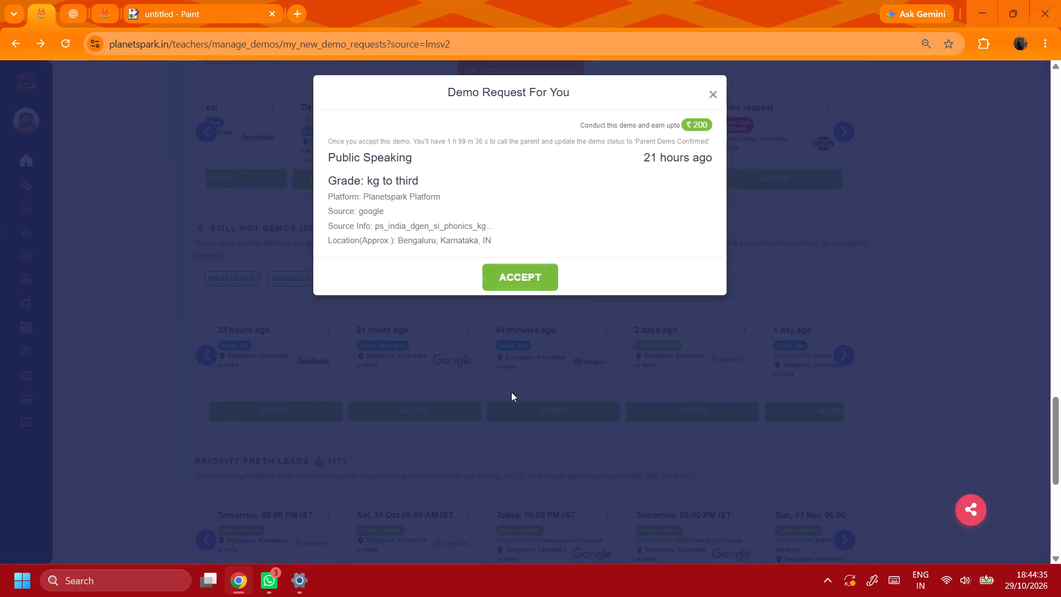
{"action": "left_click", "coordinate": [517, 376]}
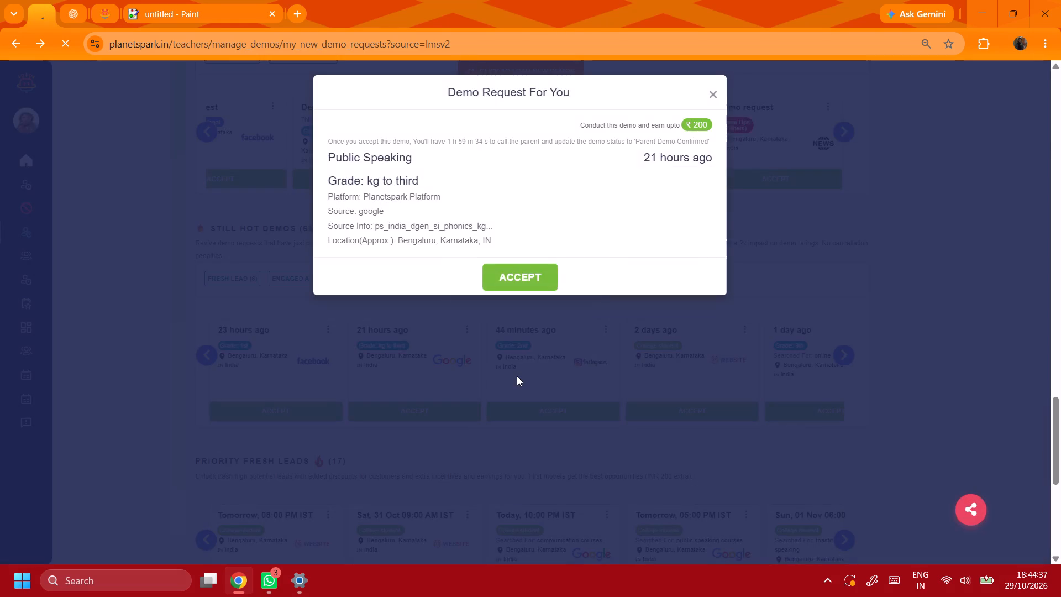
Show the parent's phone number for the Planned kg to third booking in the 1:1 Demo Bookings table.
{"action": "scroll", "coordinate": [517, 376], "scroll_direction": "down", "scroll_amount": 4}
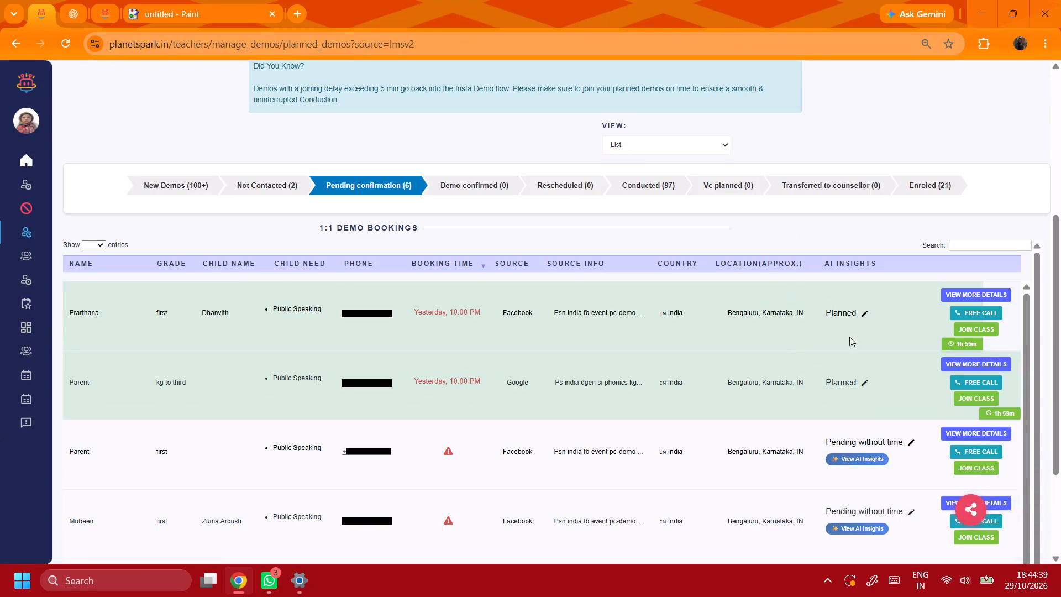
{"action": "left_click", "coordinate": [941, 379]}
{"action": "left_click", "coordinate": [956, 380]}
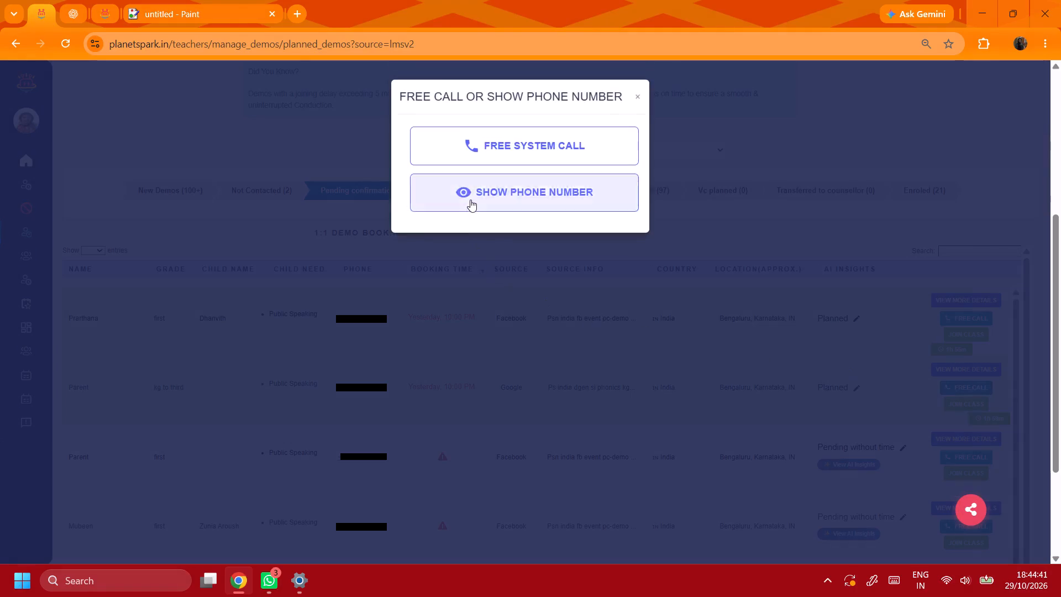
{"action": "left_click", "coordinate": [470, 200]}
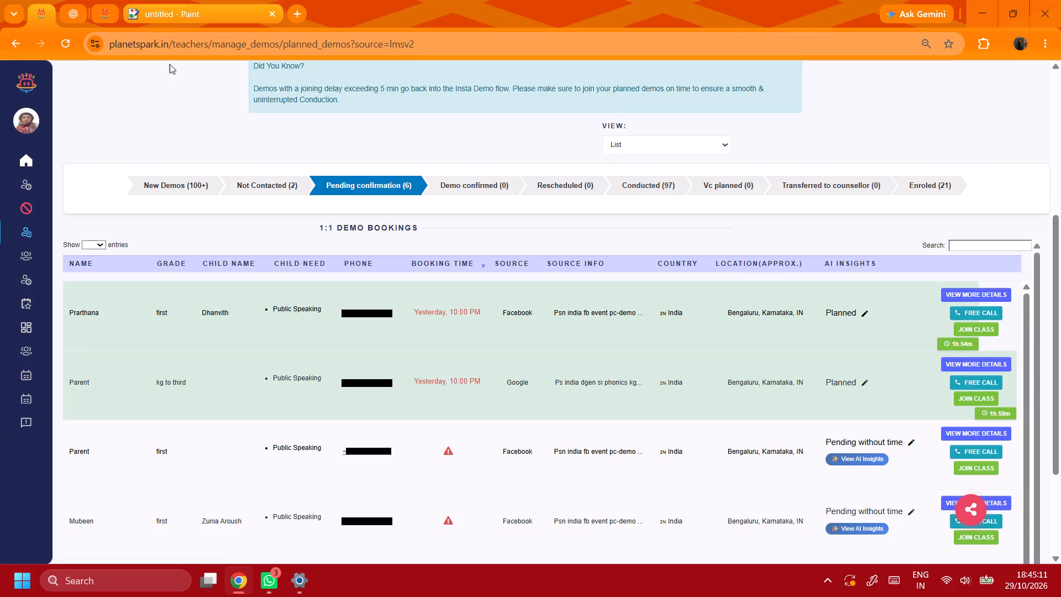
Return to the new demo requests page and dismiss the details of the kg to third request.
{"action": "left_click", "coordinate": [8, 53]}
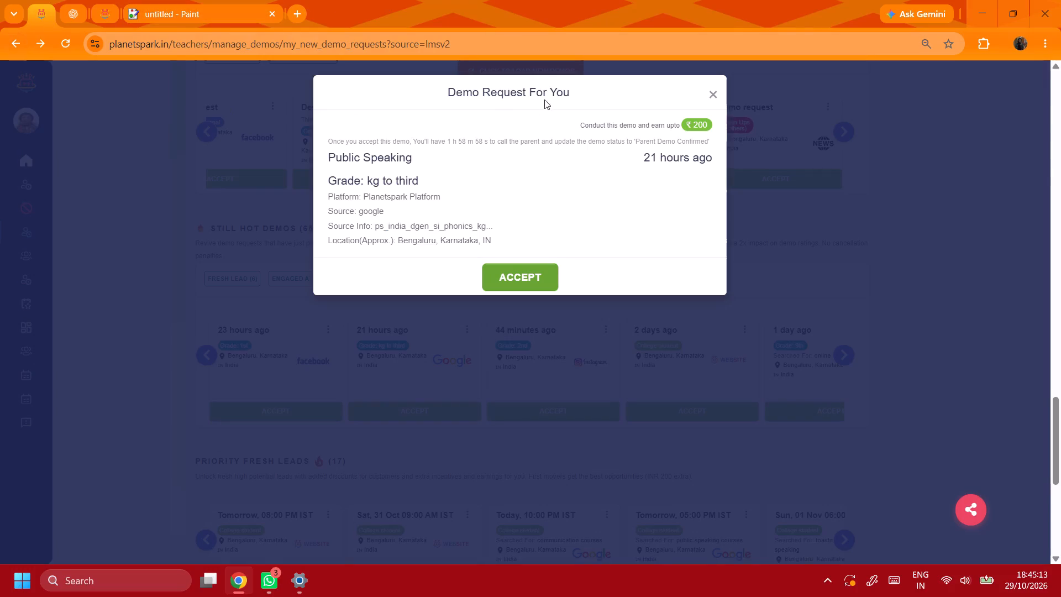
{"action": "left_click", "coordinate": [704, 87]}
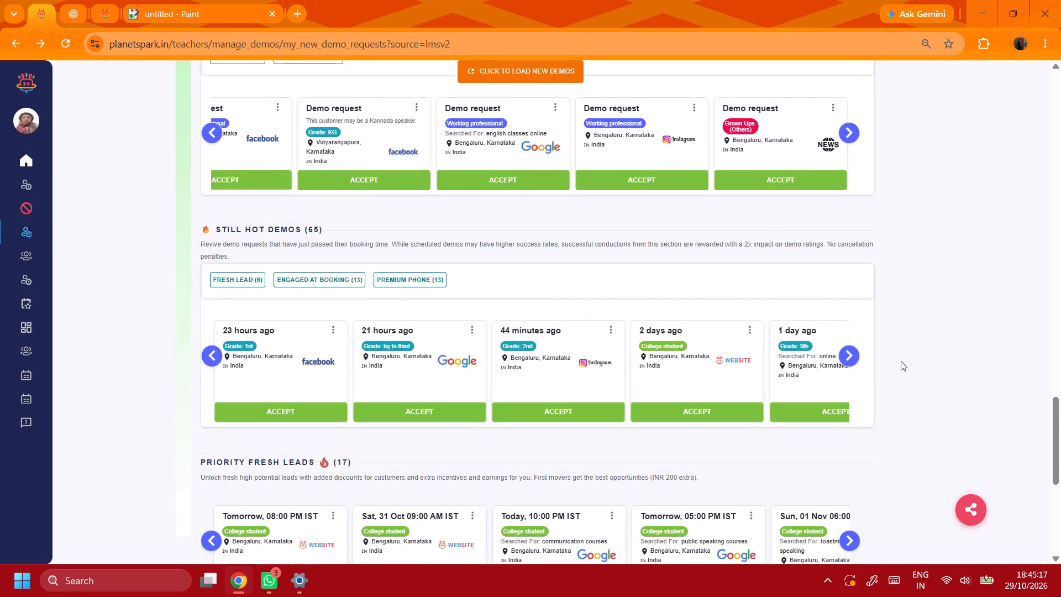
View the details of the 1st grade Bengaluru request from 23 hours ago in Still Hot Demos, then close them.
{"action": "left_click", "coordinate": [345, 364]}
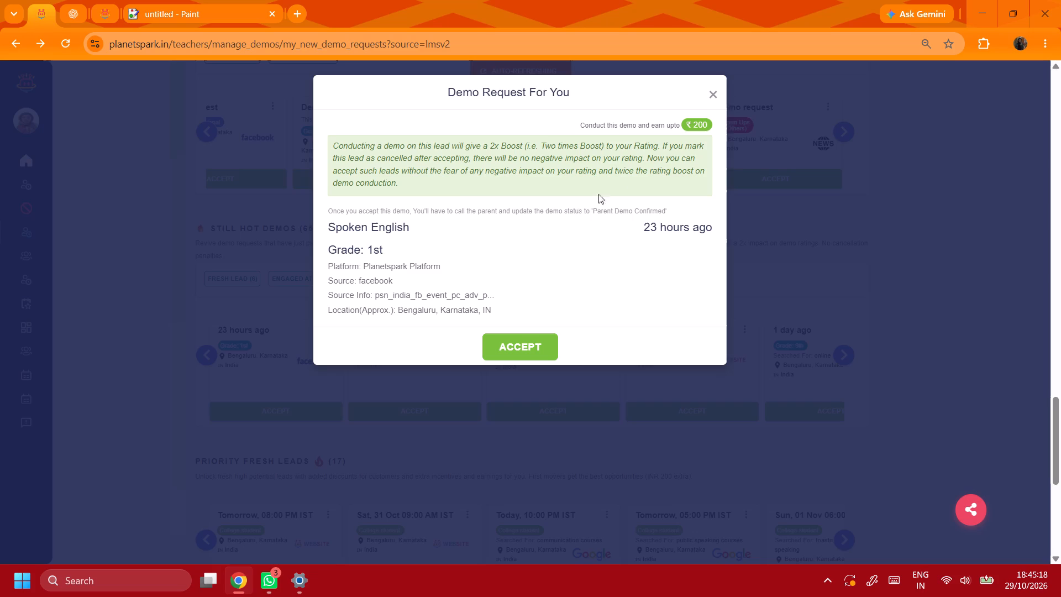
{"action": "left_click", "coordinate": [702, 100]}
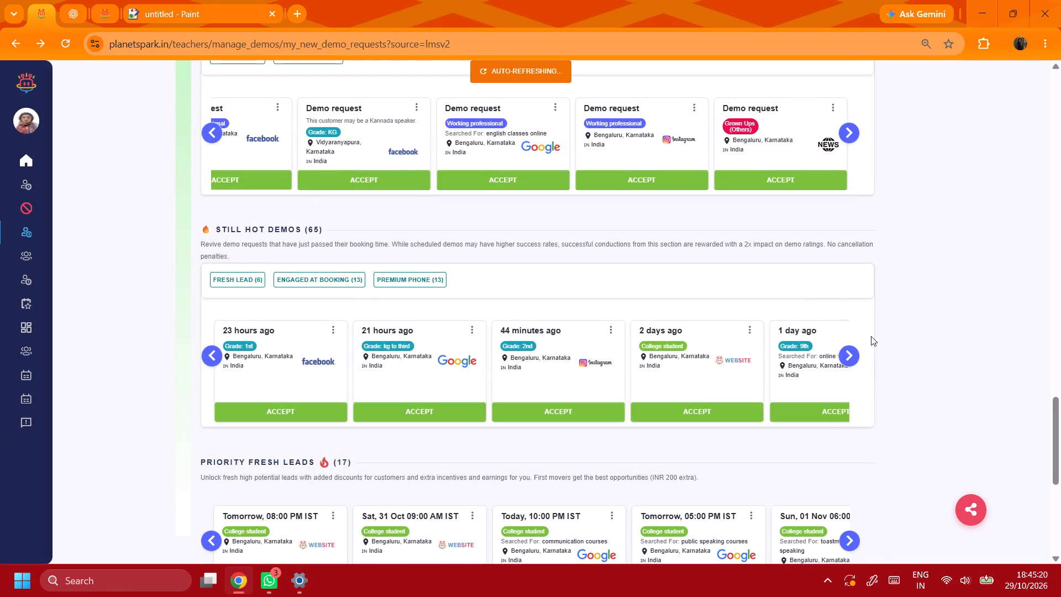
Browse the Karnataka requests in Still Hot Demos and the lead sections below it, examining grade, location and time.
{"action": "left_click", "coordinate": [850, 353]}
{"action": "left_click", "coordinate": [850, 353]}
{"action": "left_click", "coordinate": [850, 353]}
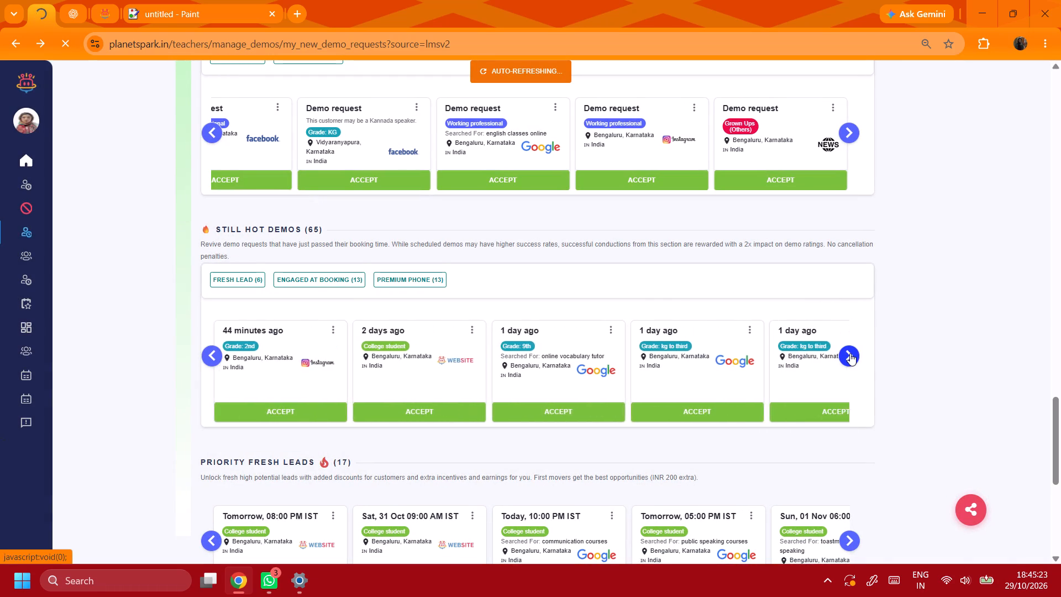
{"action": "left_click", "coordinate": [850, 353]}
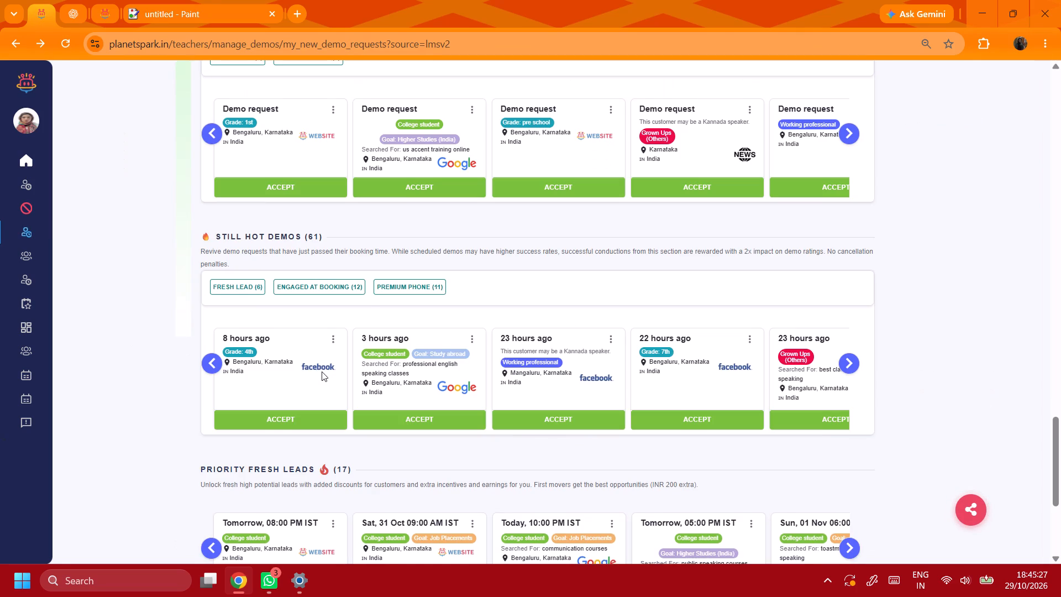
{"action": "scroll", "coordinate": [322, 371], "scroll_direction": "down", "scroll_amount": 5}
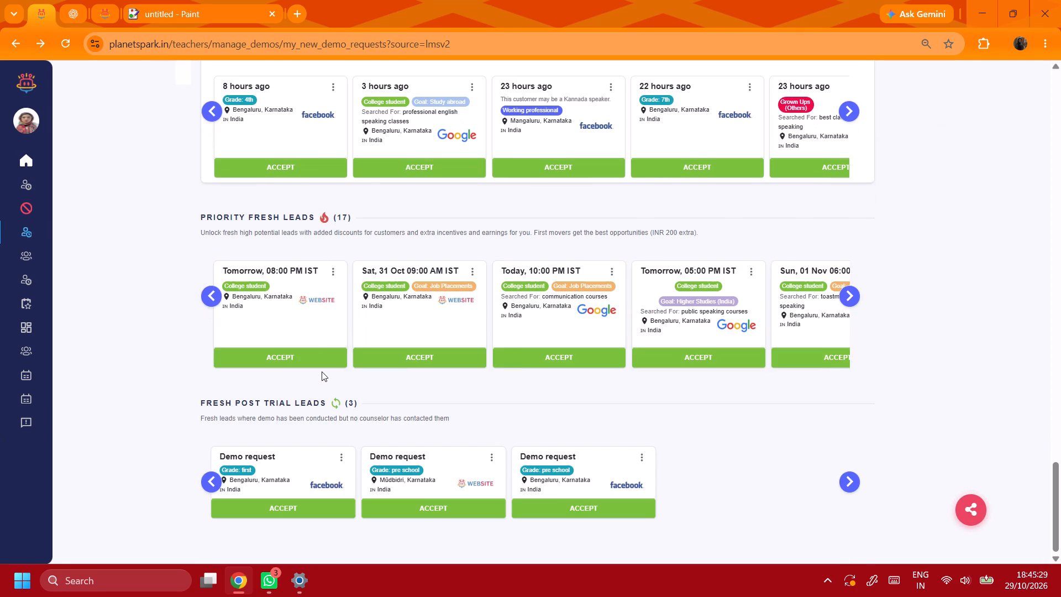
{"action": "scroll", "coordinate": [322, 371], "scroll_direction": "up", "scroll_amount": 4}
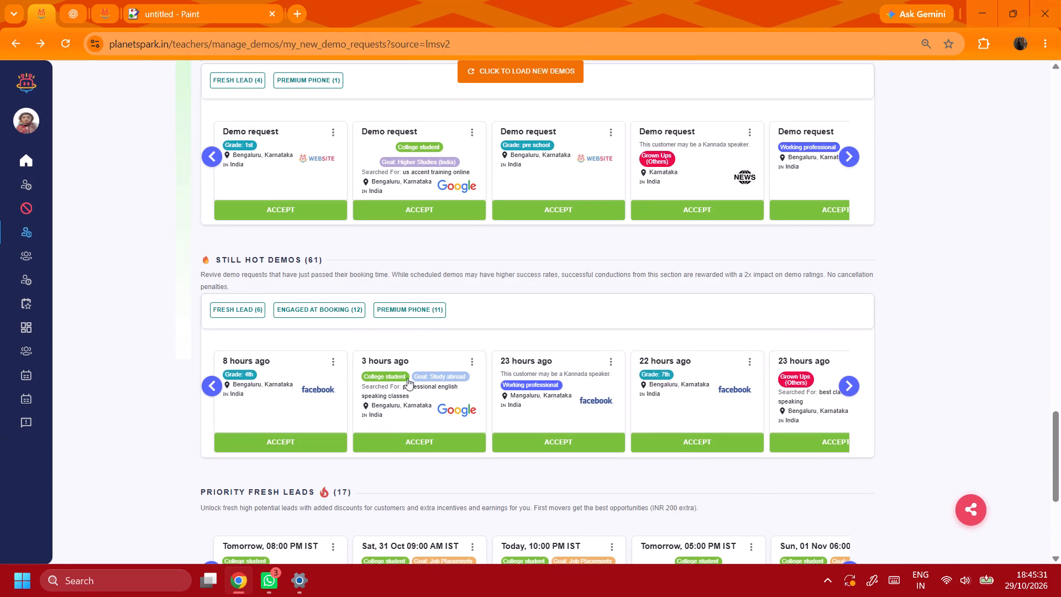
{"action": "left_click", "coordinate": [846, 382]}
{"action": "left_click", "coordinate": [846, 382]}
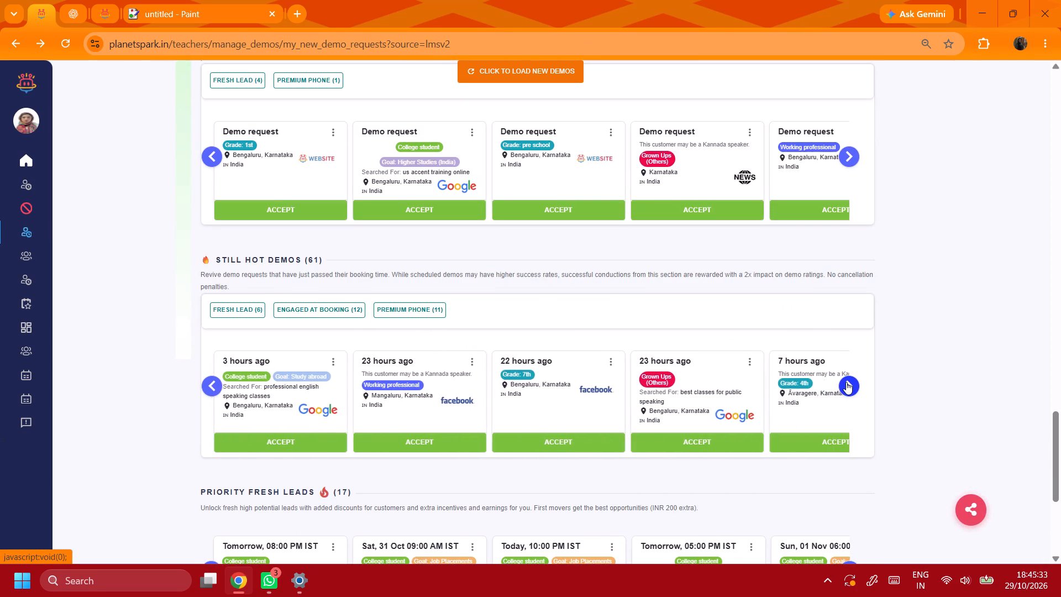
Browse the Karnataka requests in Still Hot Demos, examining each one's grade, location and age for a suitable demo.
{"action": "left_click", "coordinate": [846, 382]}
{"action": "triple_click", "coordinate": [846, 382]}
{"action": "double_click", "coordinate": [846, 382]}
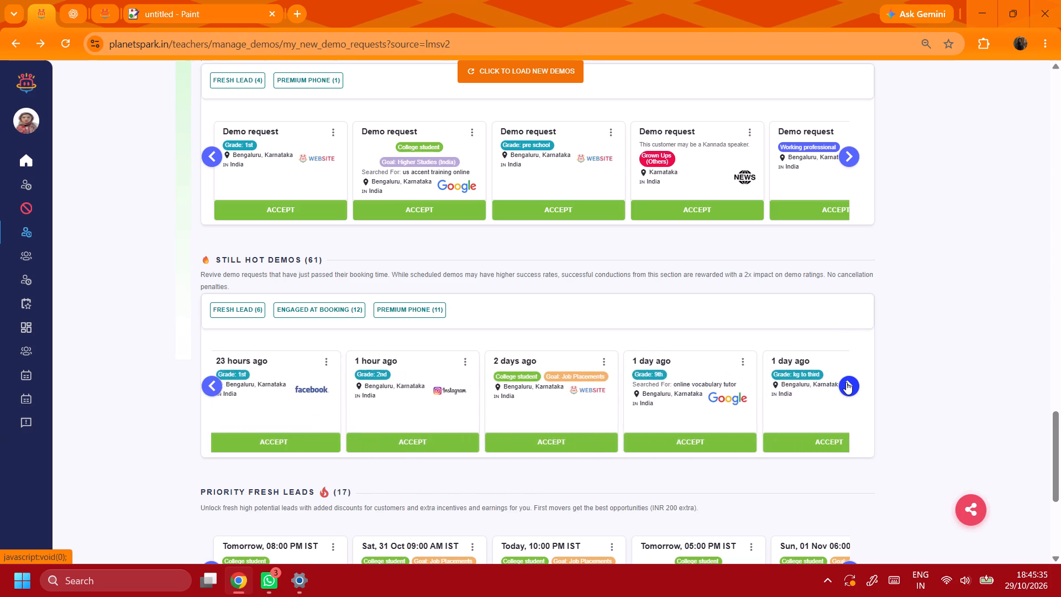
{"action": "left_click", "coordinate": [846, 382]}
{"action": "left_click", "coordinate": [846, 382]}
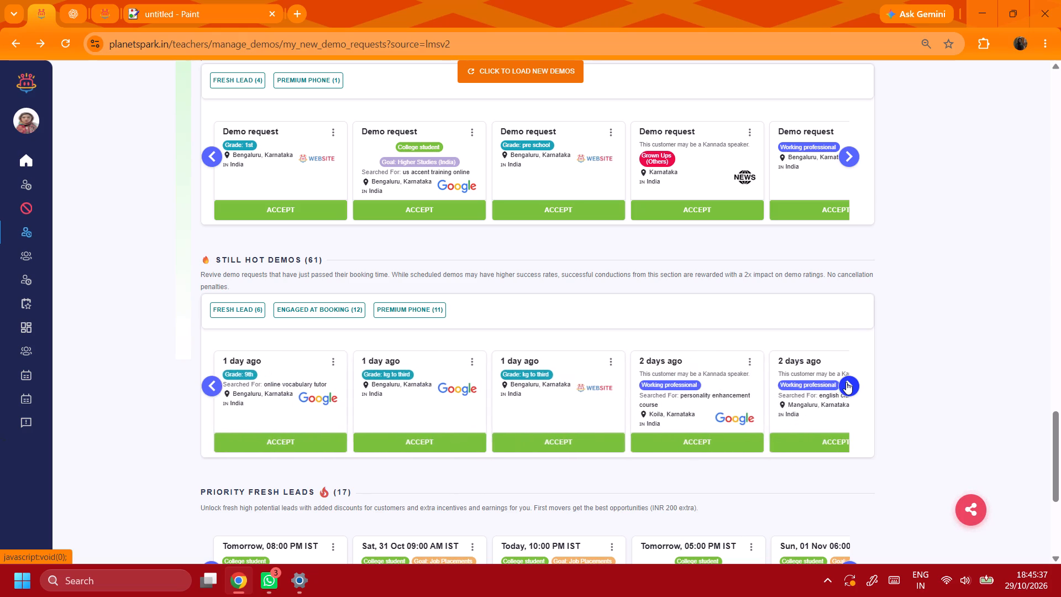
{"action": "left_click", "coordinate": [846, 382]}
{"action": "left_click", "coordinate": [846, 382]}
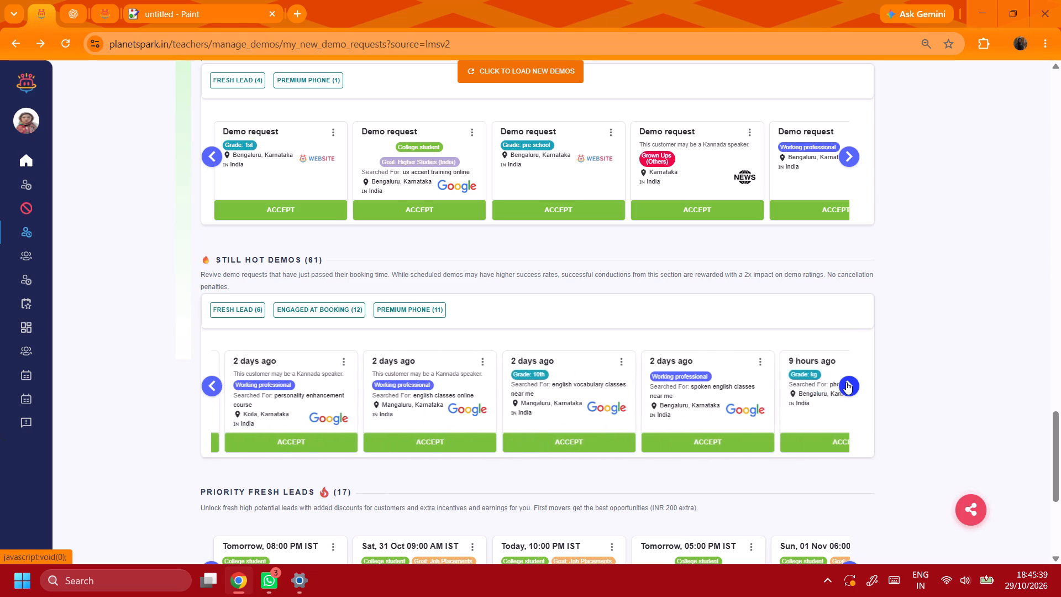
{"action": "left_click", "coordinate": [846, 382]}
{"action": "left_click", "coordinate": [846, 382]}
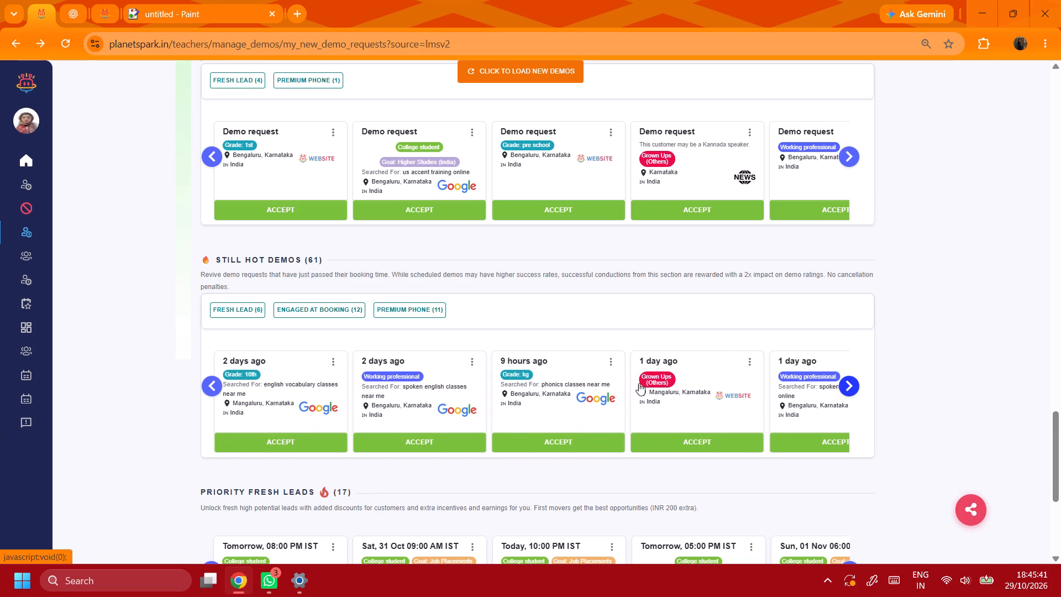
{"action": "left_click", "coordinate": [853, 379]}
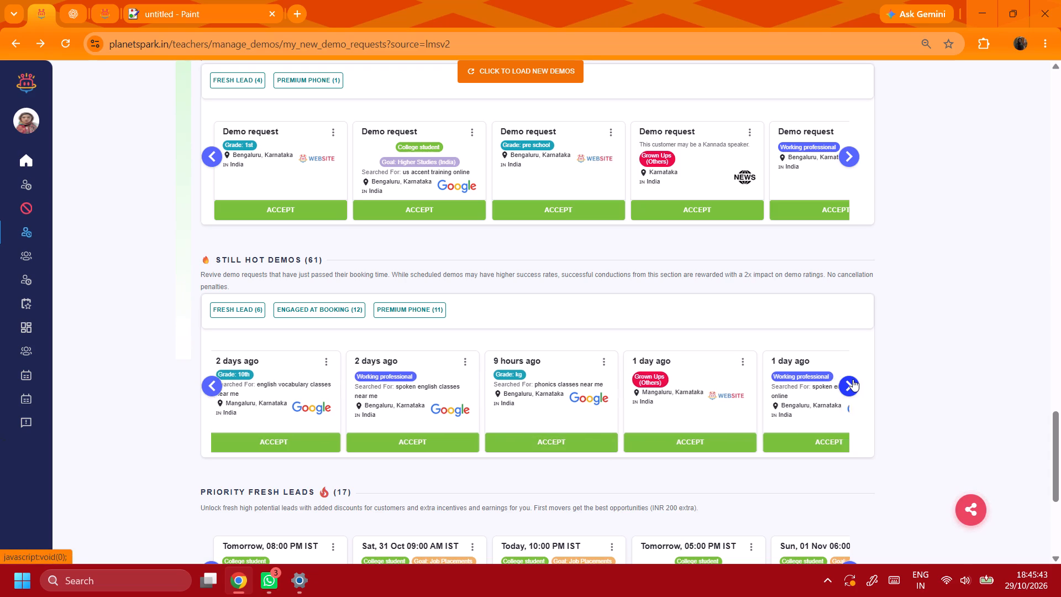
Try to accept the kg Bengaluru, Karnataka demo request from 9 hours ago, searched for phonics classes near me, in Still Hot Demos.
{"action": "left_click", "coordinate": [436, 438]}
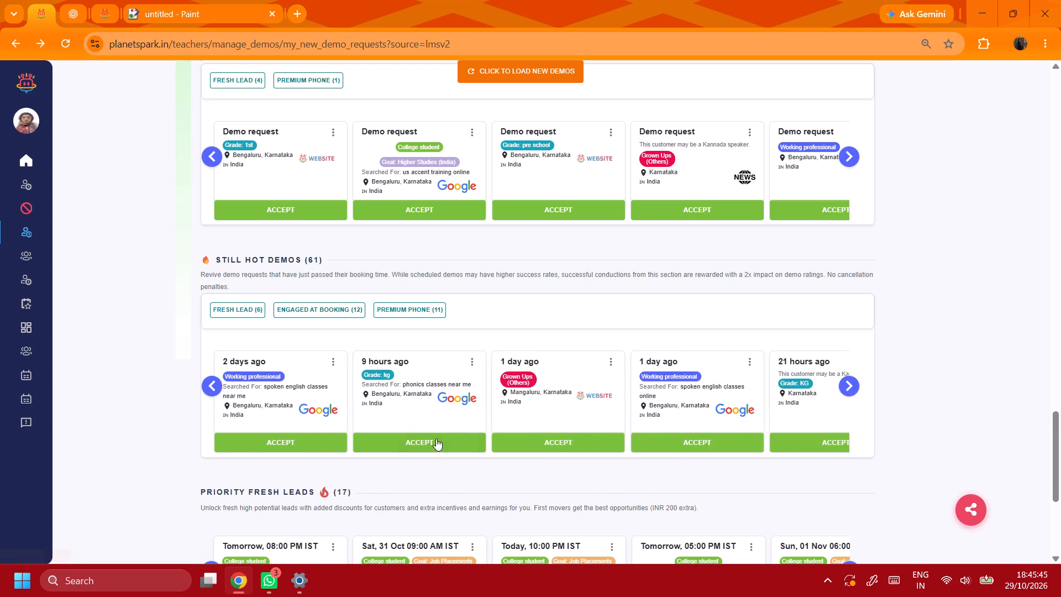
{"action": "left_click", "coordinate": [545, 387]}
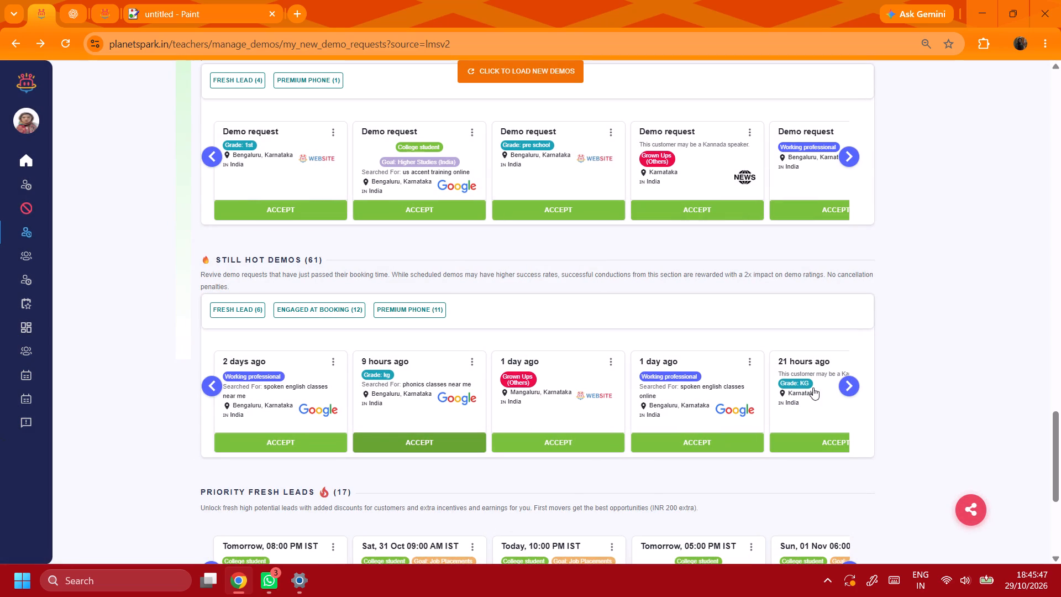
Accept the third grade Public Speaking demo request from 8 hours ago in Bengaluru, Karnataka, with chatgpt as its source.
{"action": "triple_click", "coordinate": [843, 385]}
{"action": "left_click", "coordinate": [845, 385]}
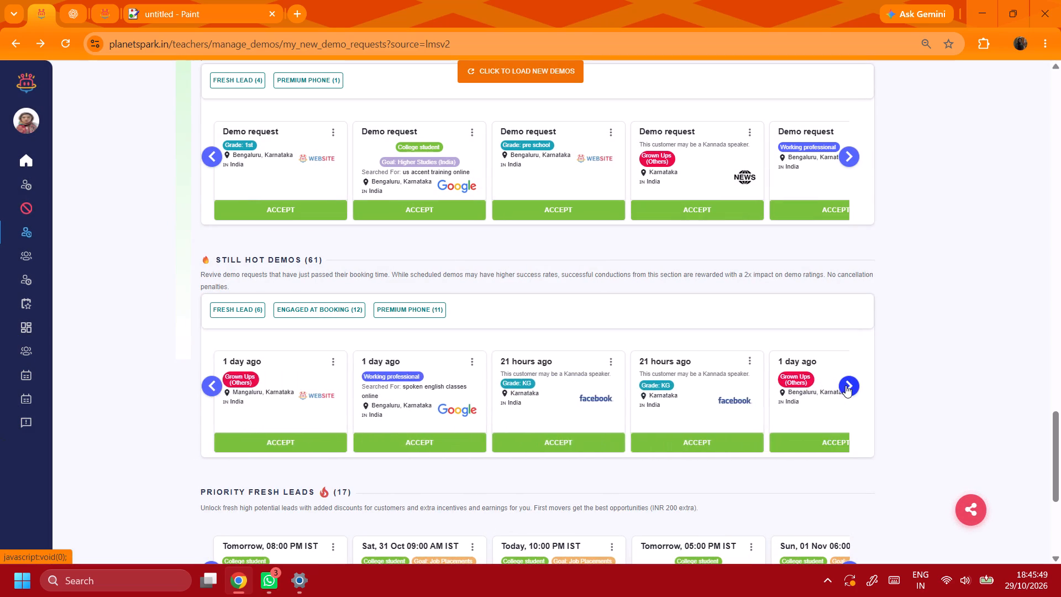
{"action": "left_click", "coordinate": [841, 393]}
{"action": "left_click", "coordinate": [838, 391]}
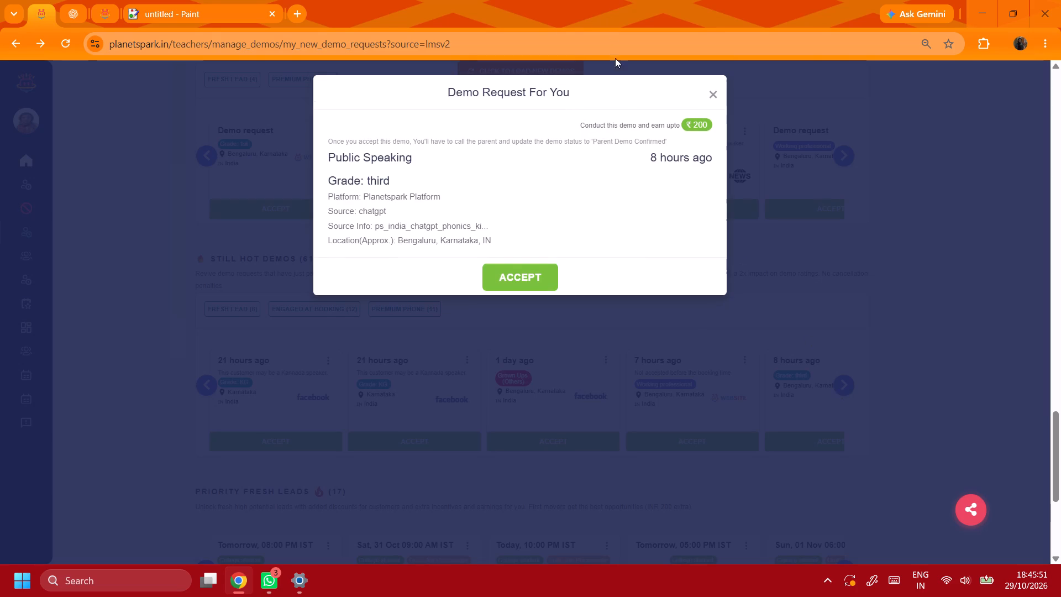
{"action": "left_click", "coordinate": [527, 289]}
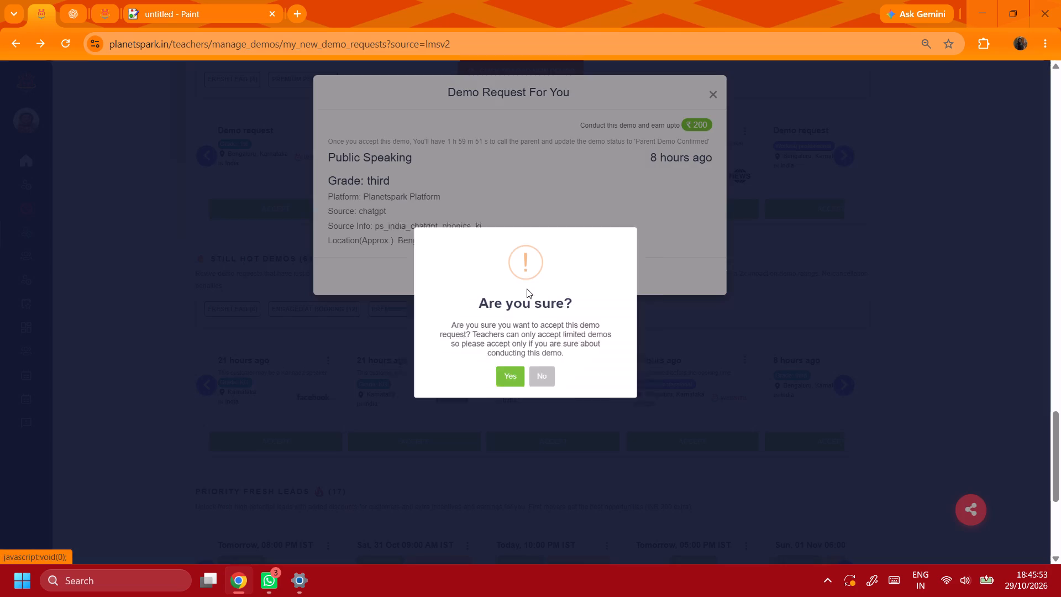
{"action": "left_click", "coordinate": [503, 390]}
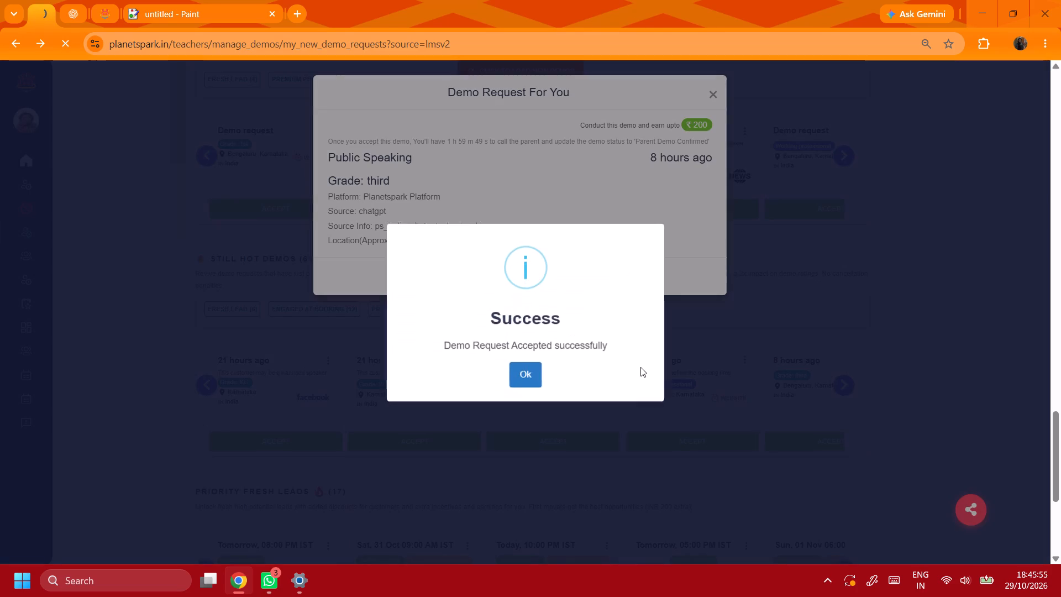
{"action": "left_click", "coordinate": [526, 378]}
Acknowledge the parent's requirement and show the phone number for the Planned third grade booking in the 1:1 Demo Bookings table.
{"action": "scroll", "coordinate": [598, 383], "scroll_direction": "down", "scroll_amount": 3}
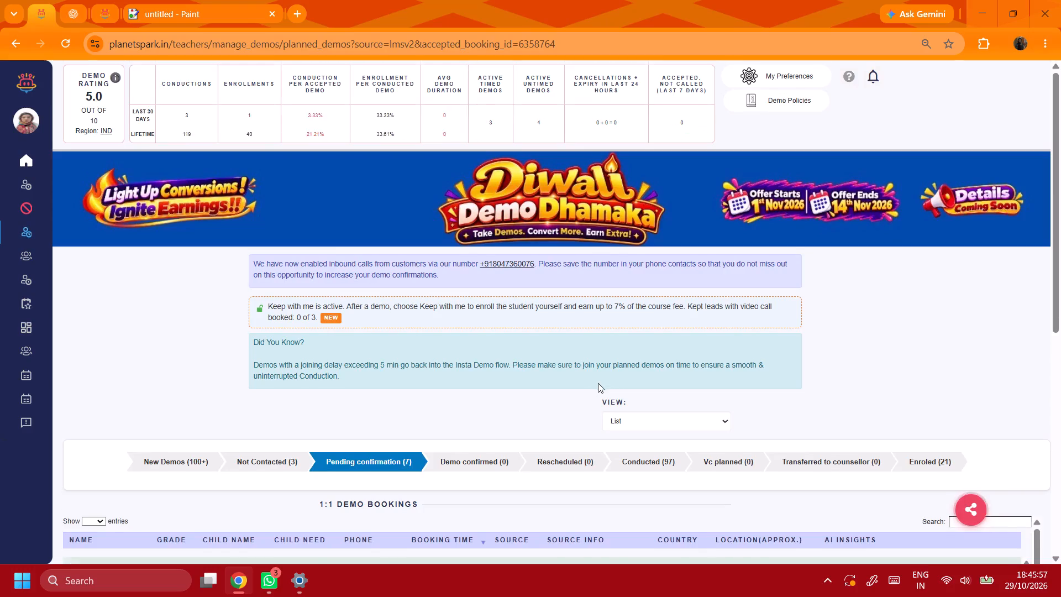
{"action": "scroll", "coordinate": [598, 383], "scroll_direction": "down", "scroll_amount": 3}
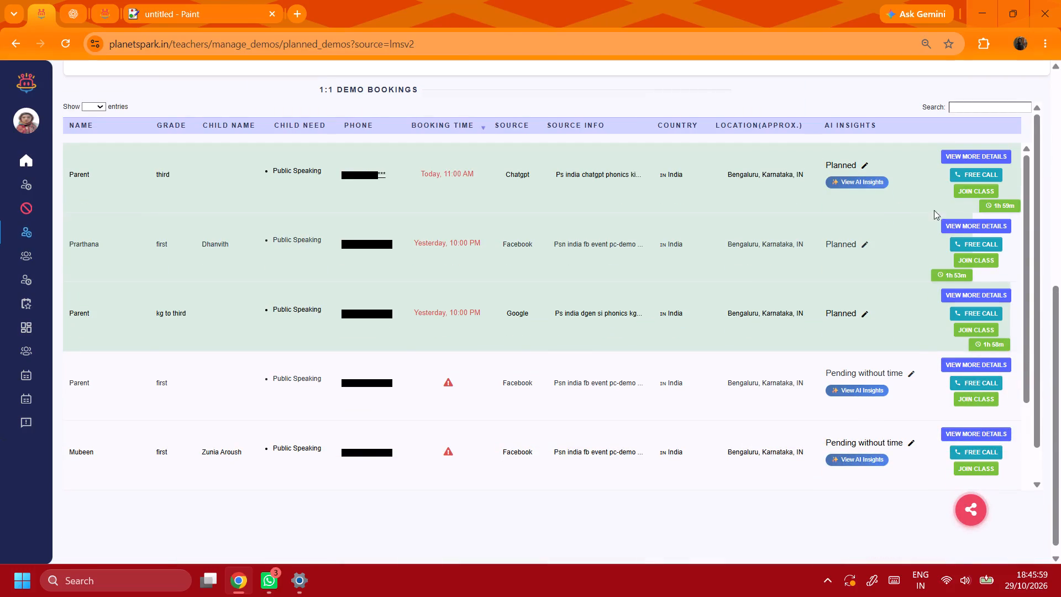
{"action": "left_click", "coordinate": [979, 172]}
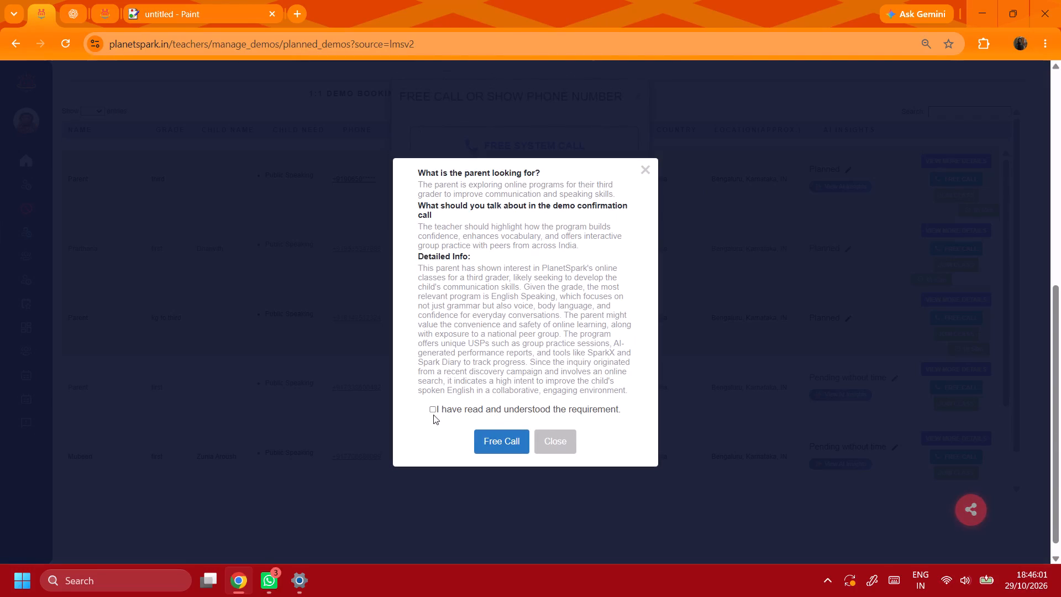
{"action": "left_click", "coordinate": [433, 412]}
{"action": "left_click", "coordinate": [497, 442]}
{"action": "left_click", "coordinate": [469, 191]}
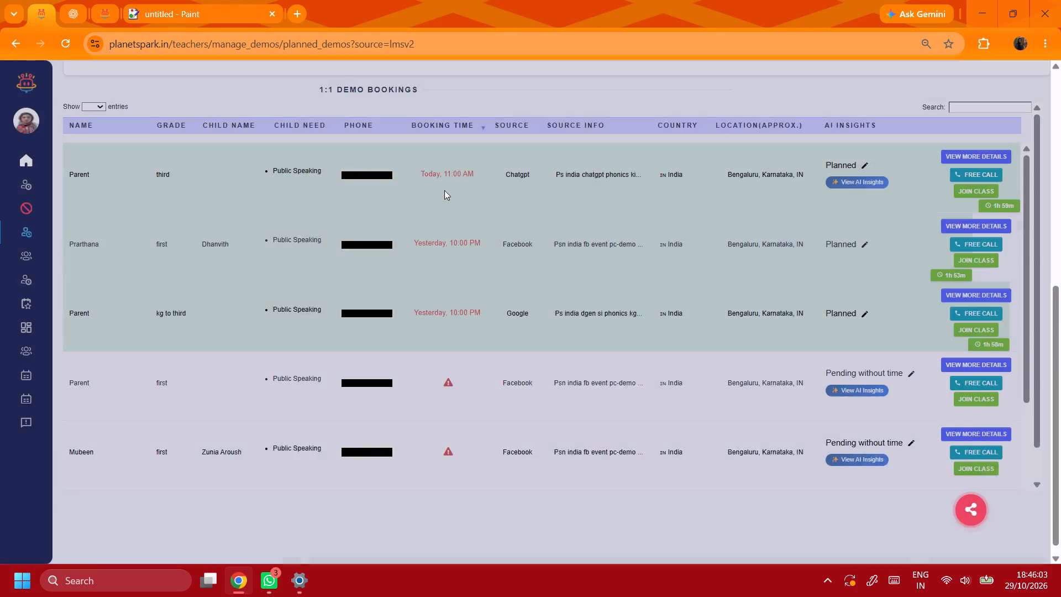